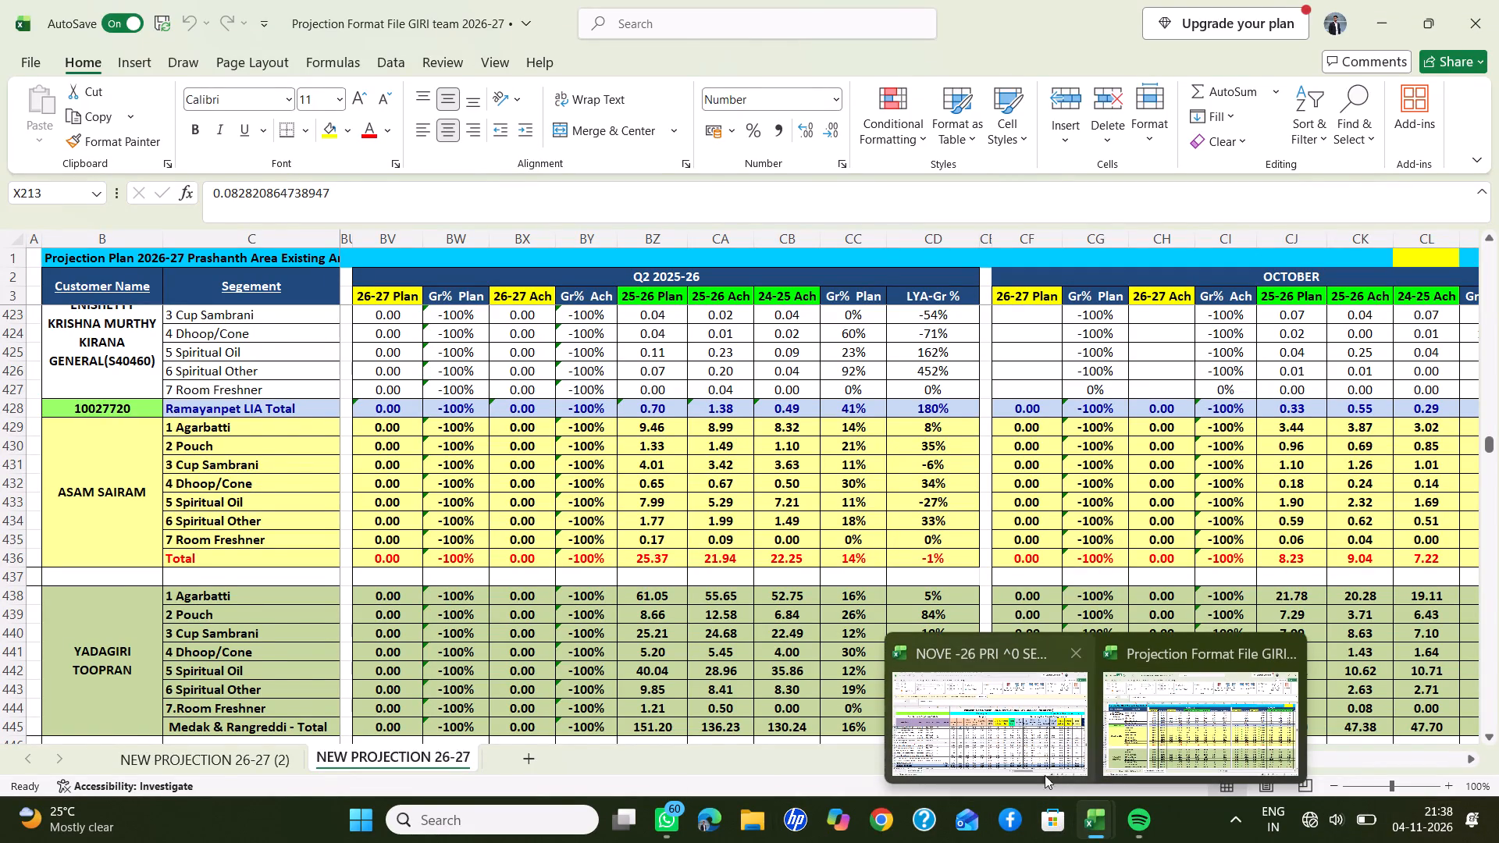
Switch to the November 2026 primary and secondary plan workbook and examine the primary targets by category in subtotal row 245.
left_click(1029, 749)
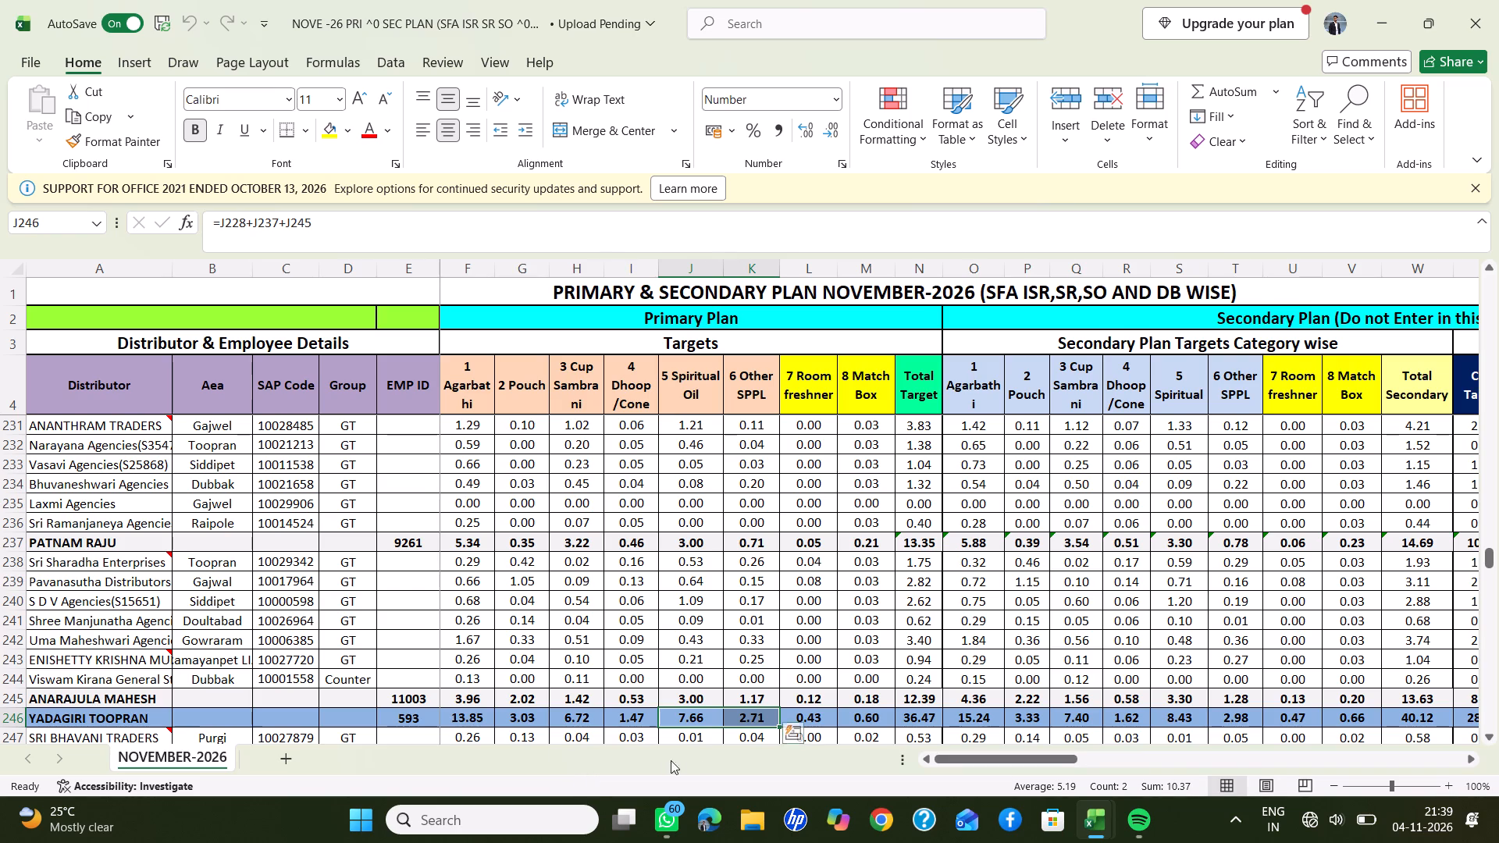
left_click(902, 698)
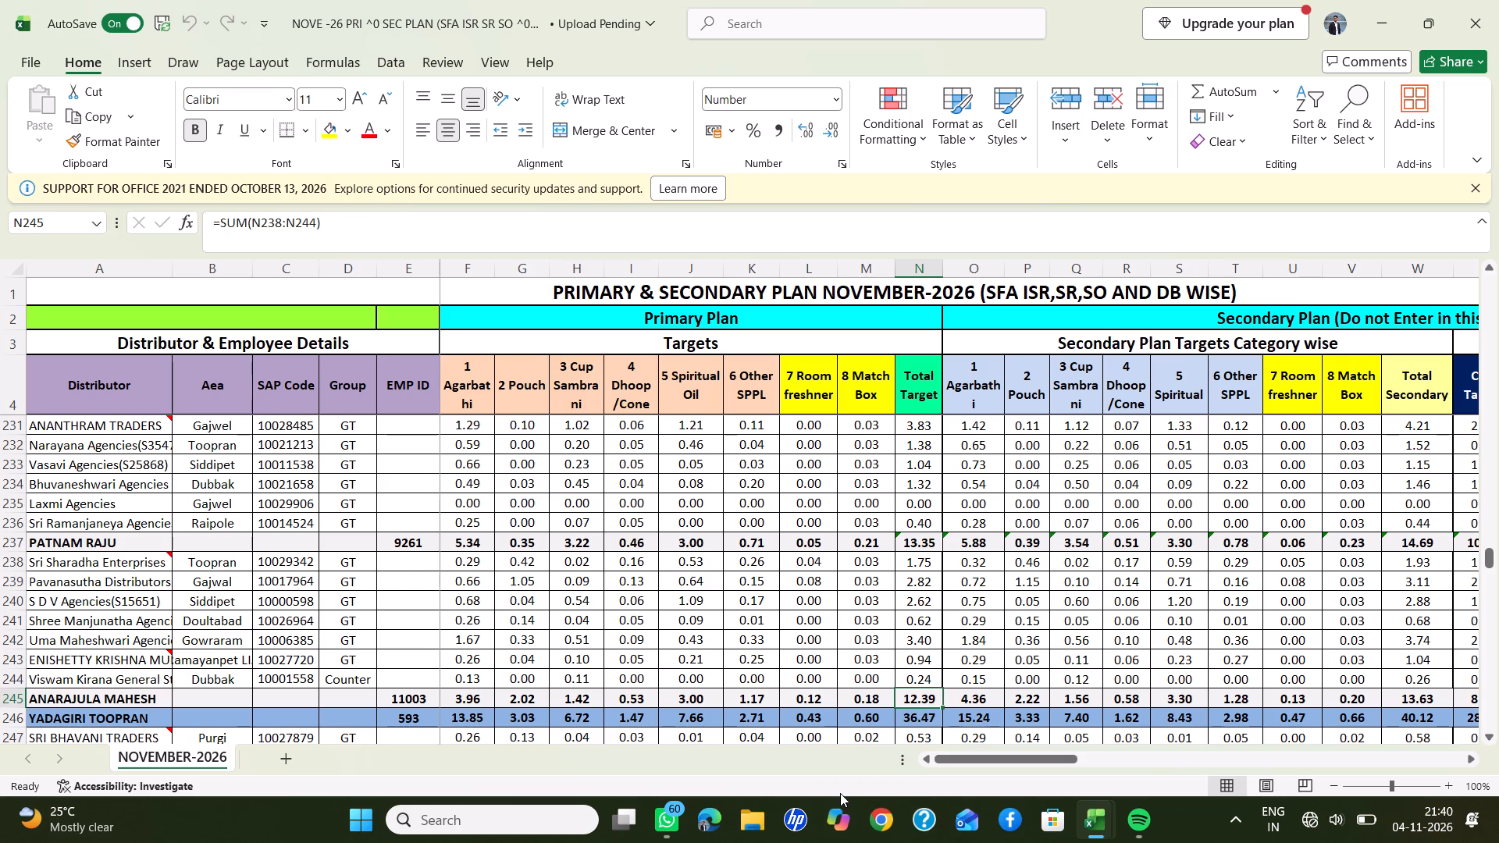
left_click(475, 701)
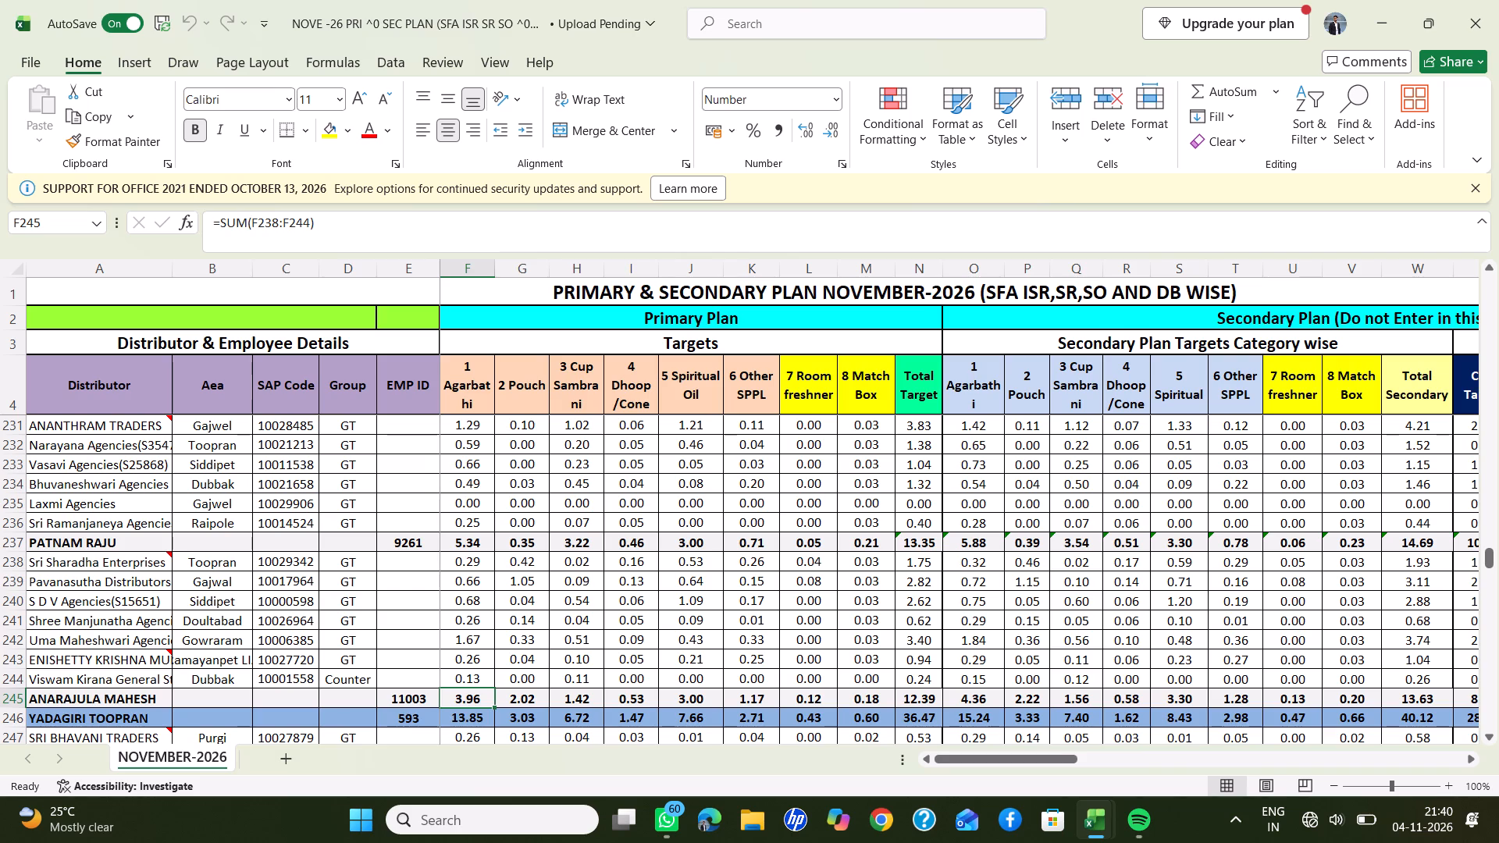
left_click(528, 699)
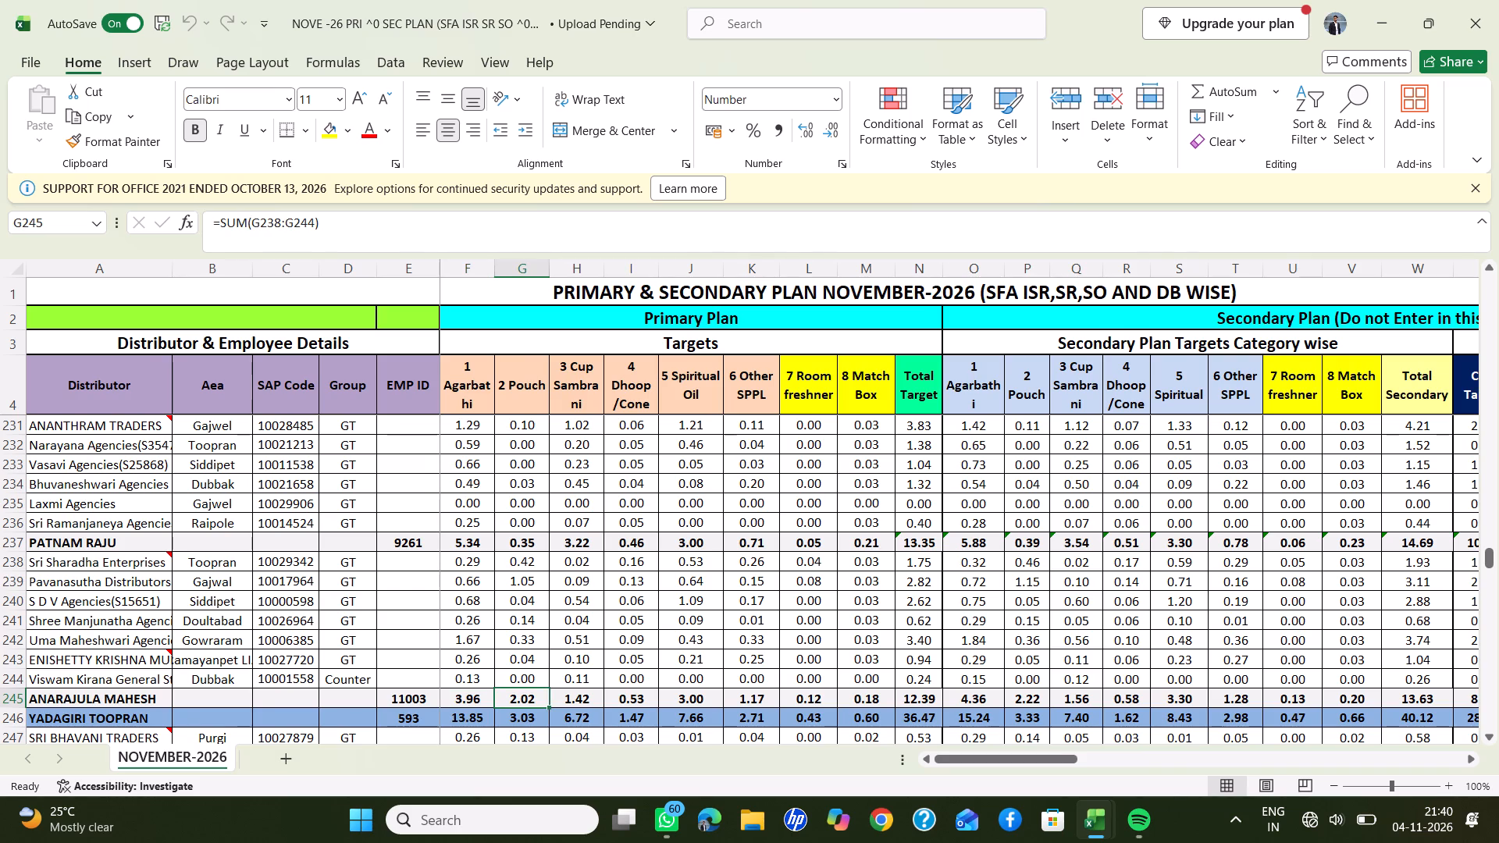
left_click(587, 702)
left_click(636, 706)
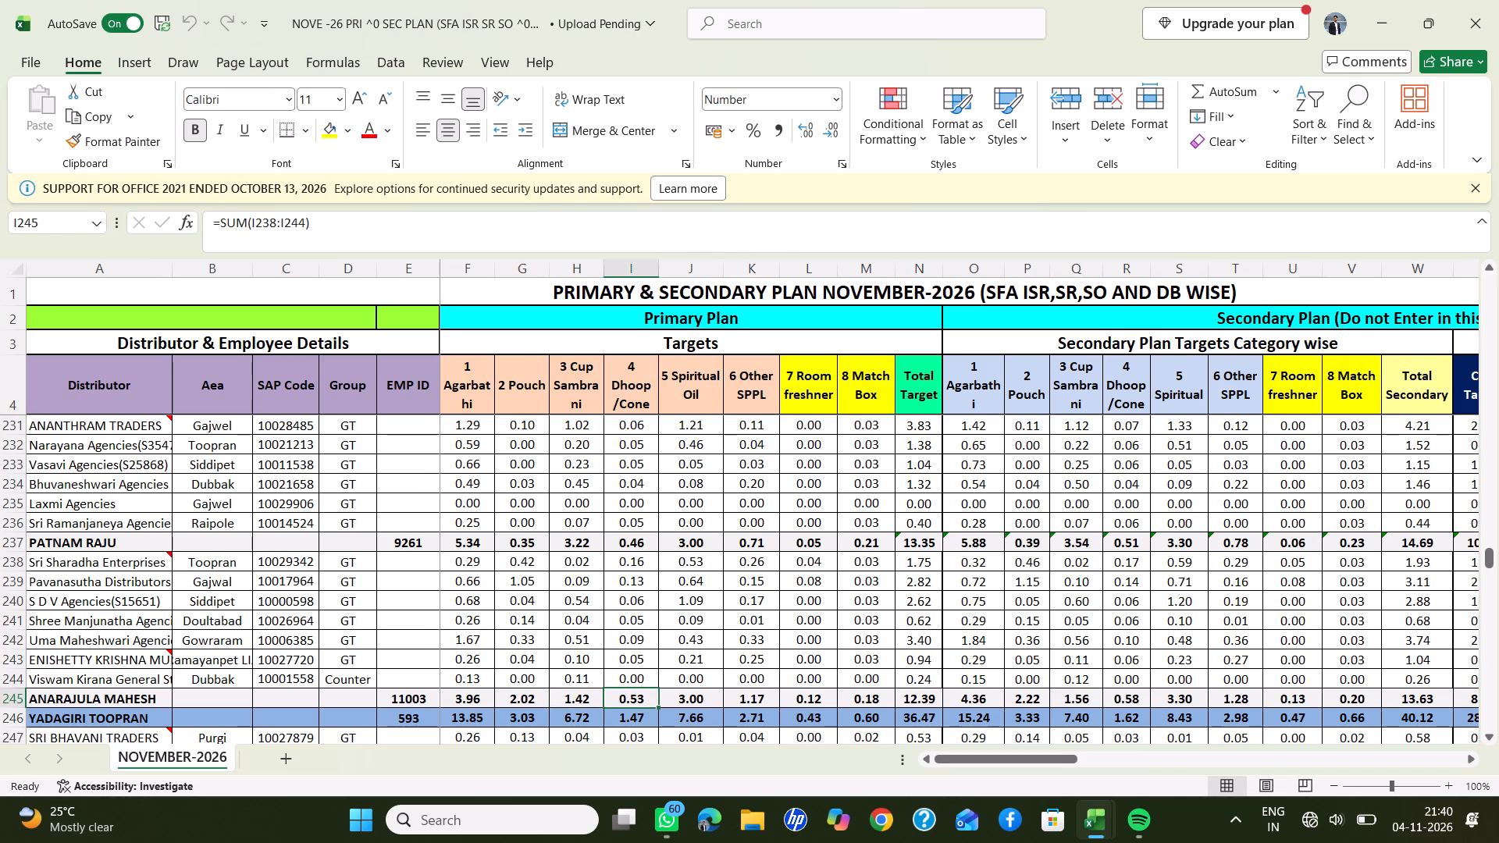
left_click(696, 695)
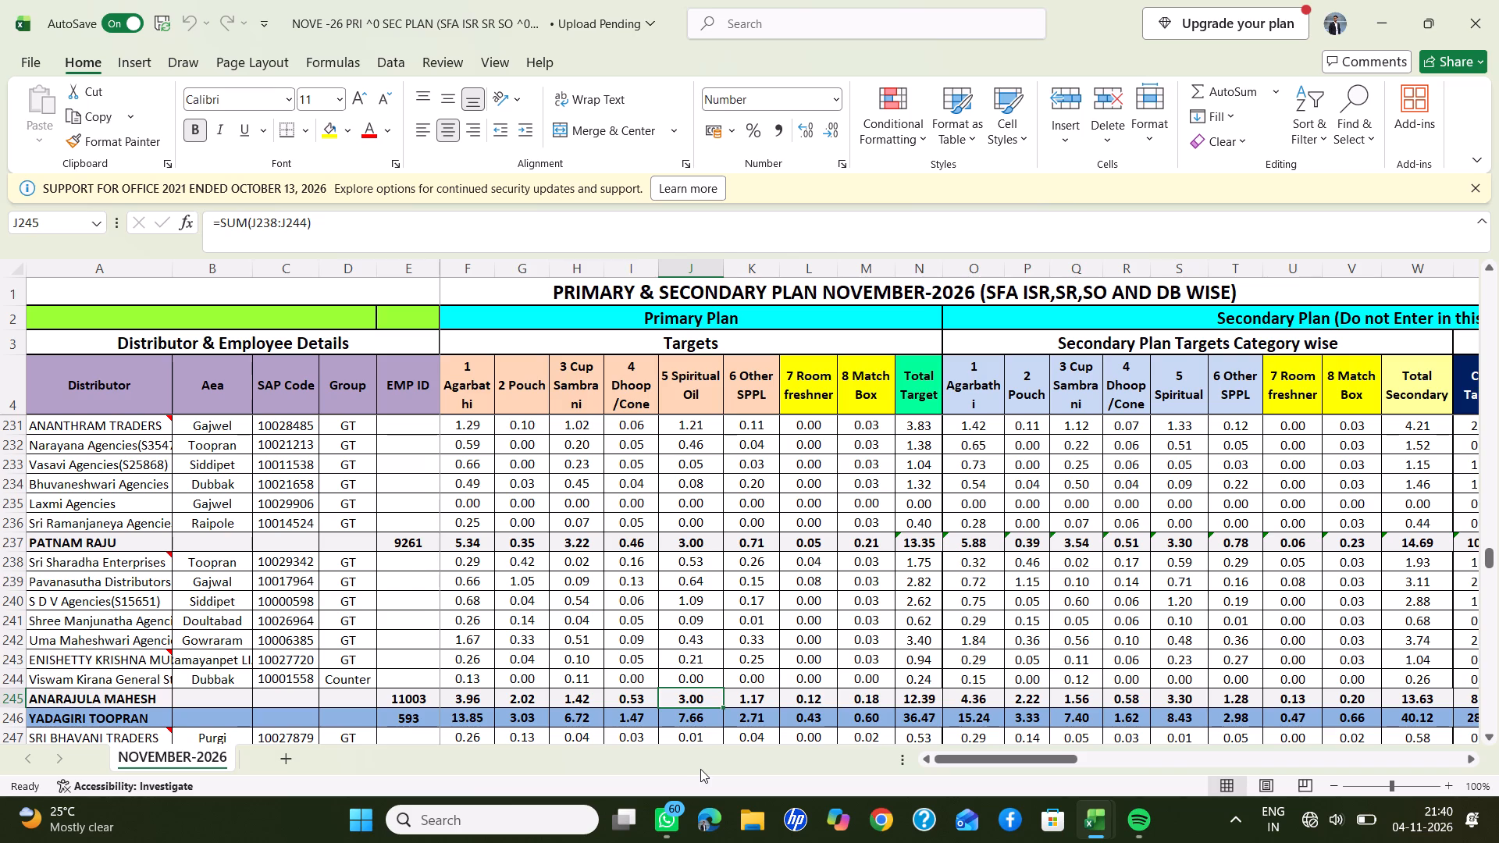
left_click(512, 700)
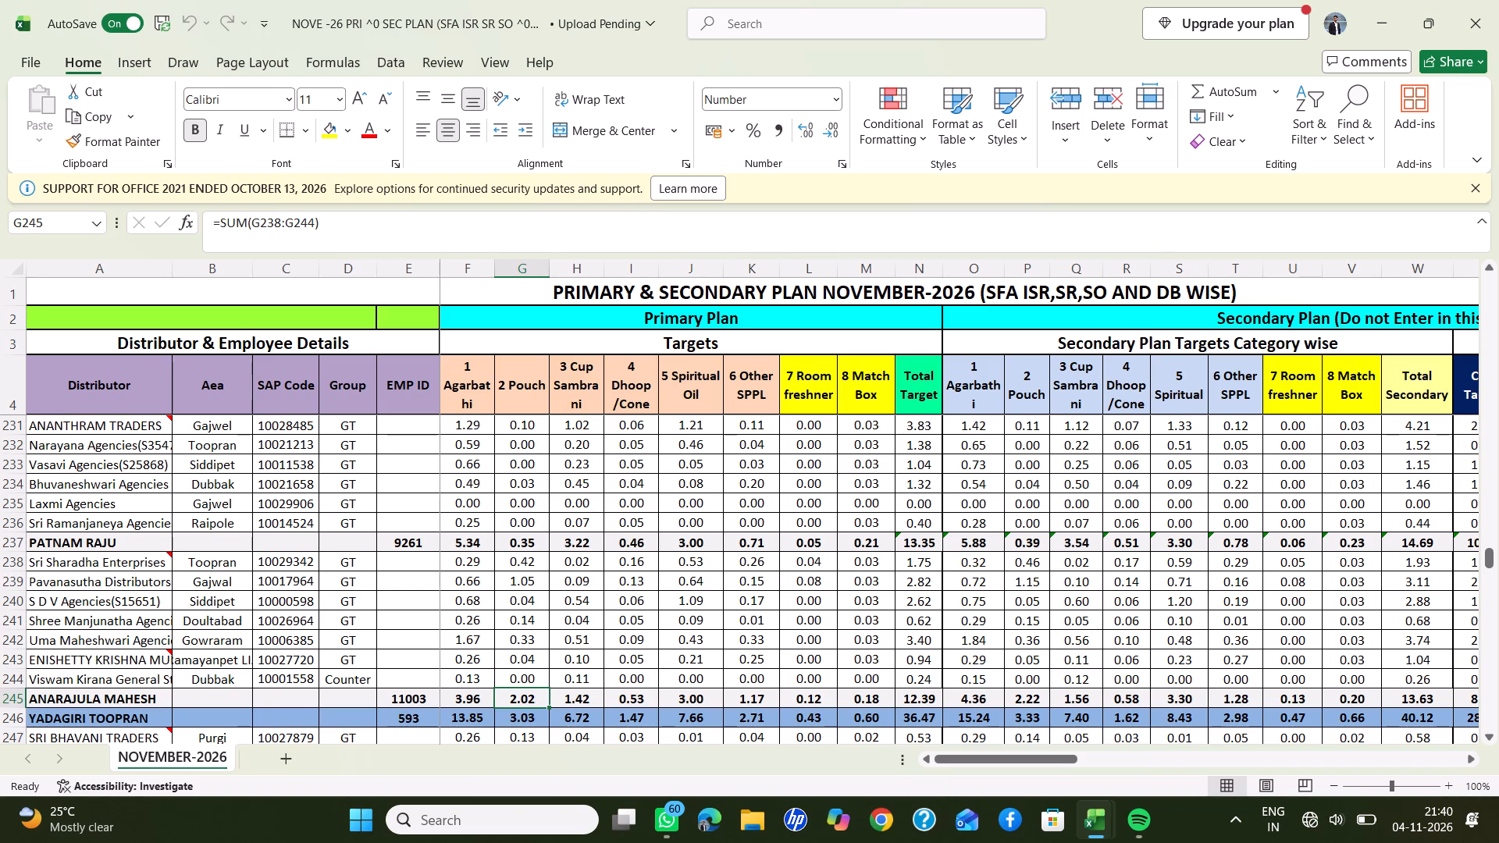
Check the Ramayanpet LIA distributor's primary targets in row 243, category by category from Pouch through Match Box, and its Total Target.
left_click(239, 659)
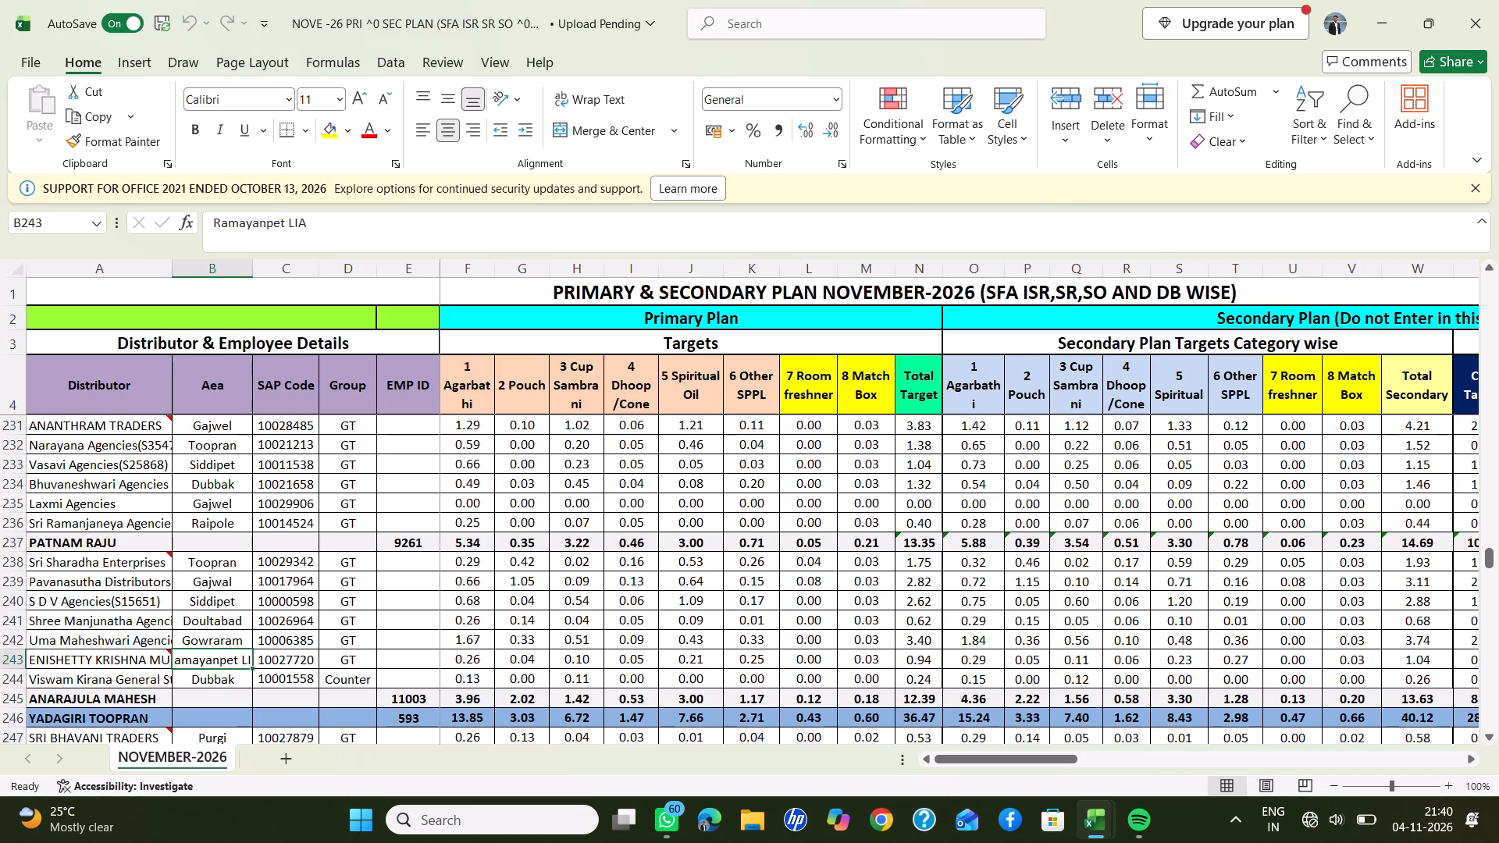
left_click(910, 660)
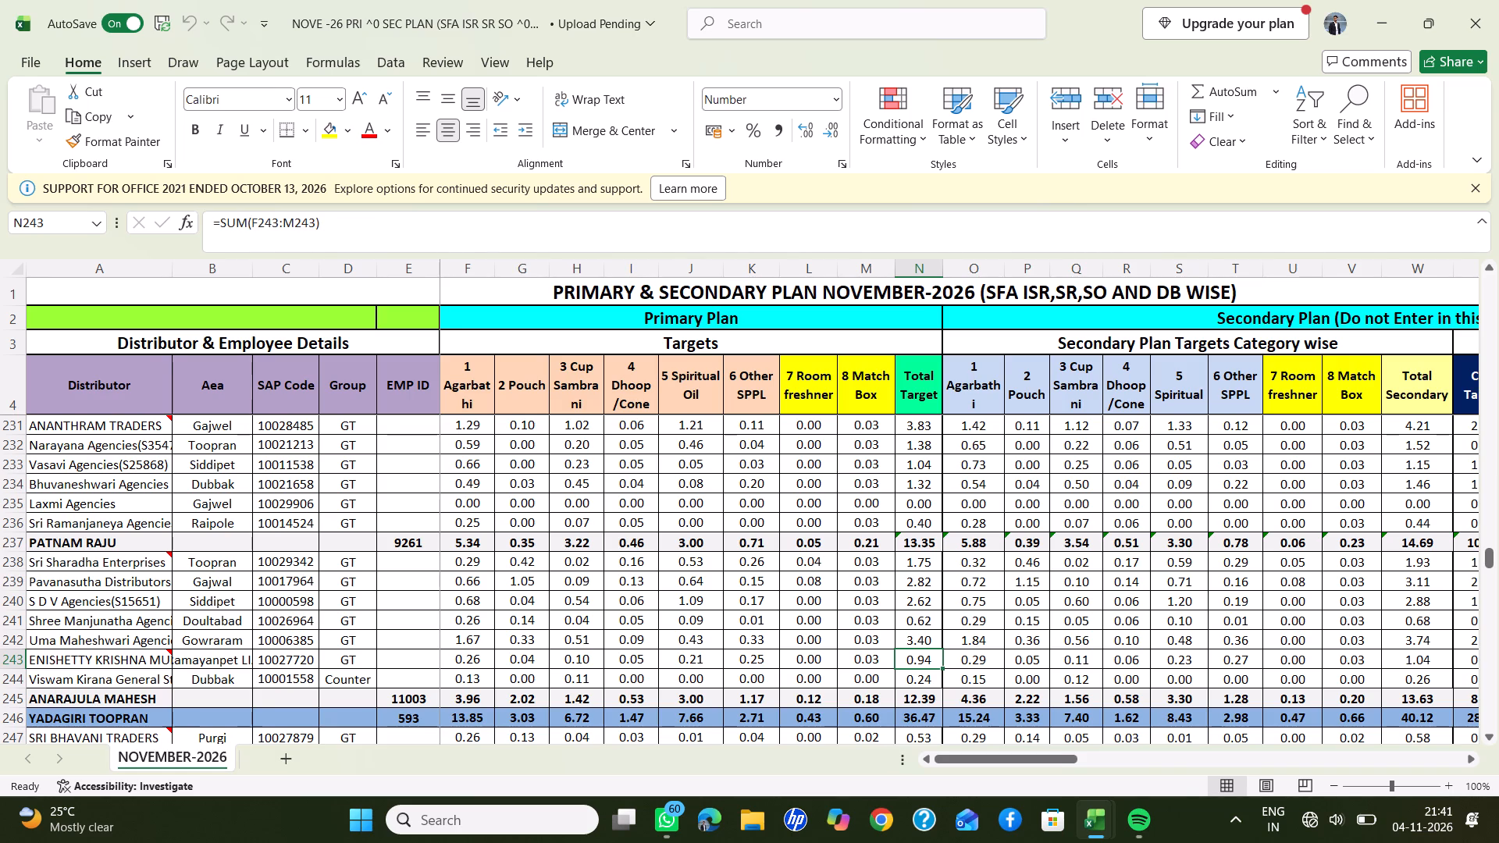
left_click(533, 664)
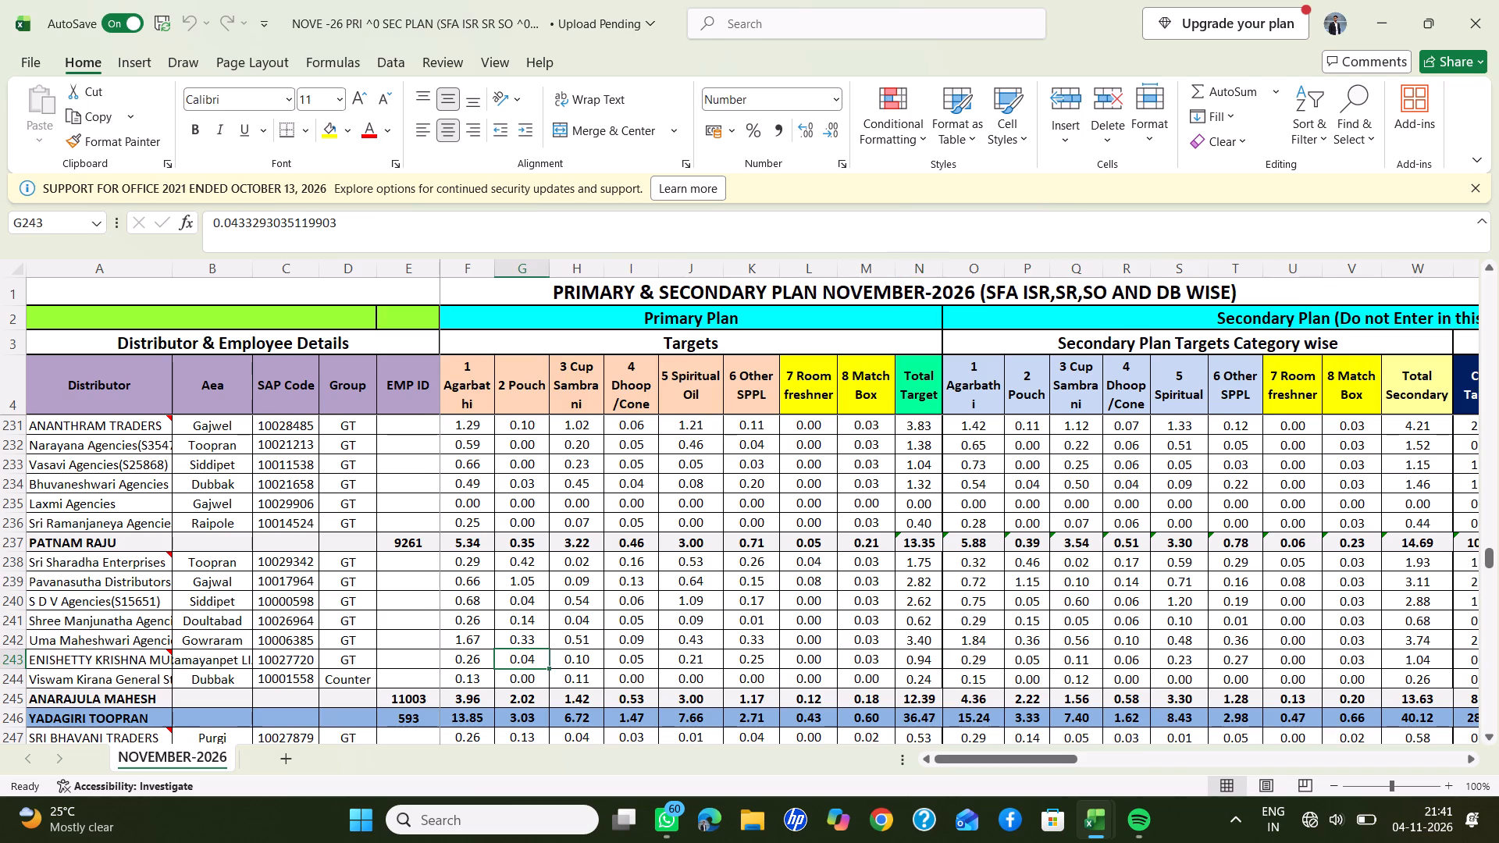
left_click(571, 663)
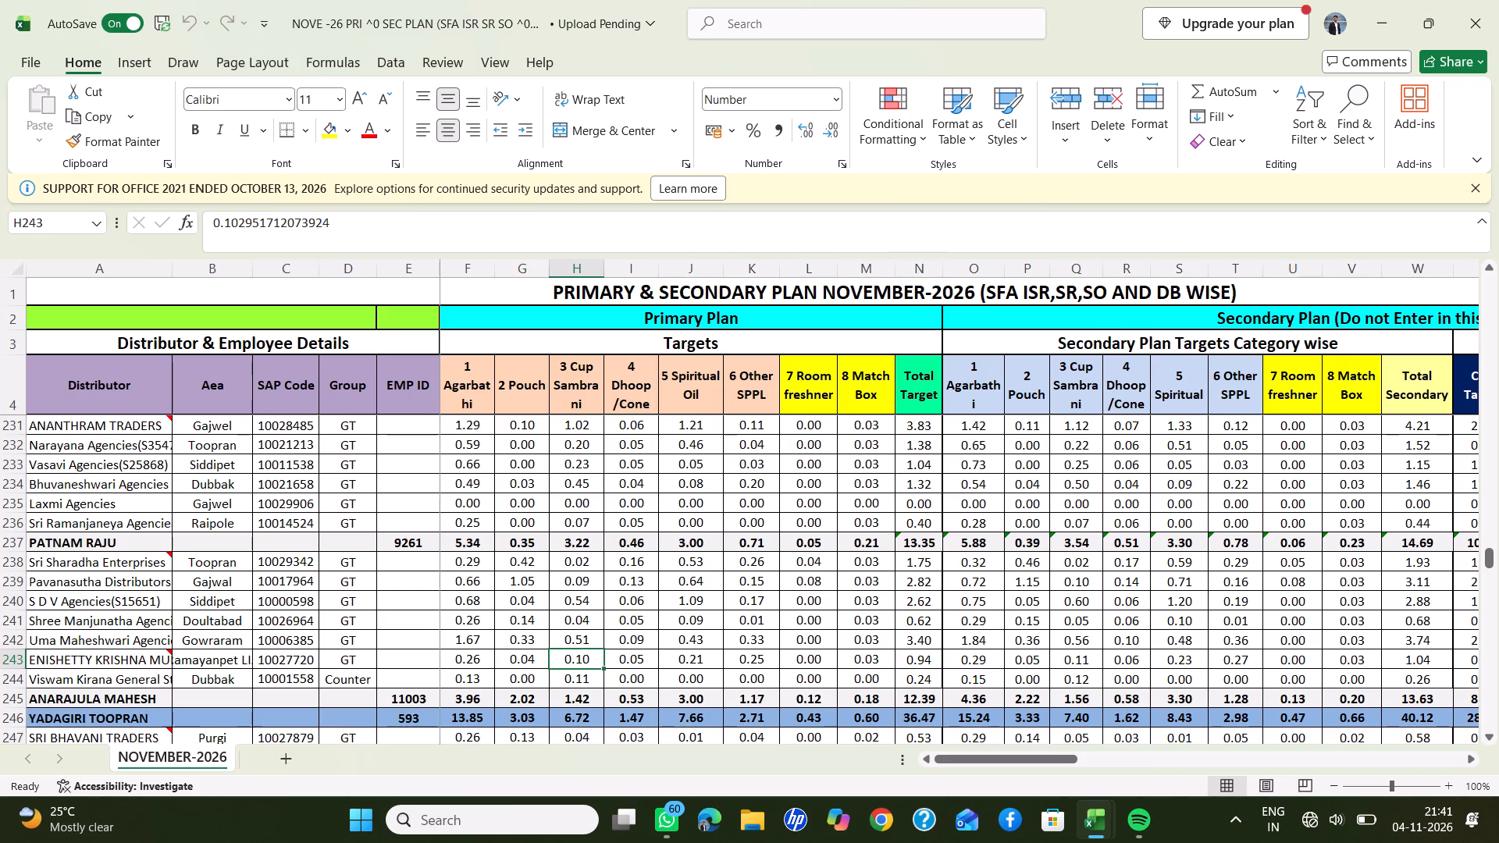
left_click(650, 657)
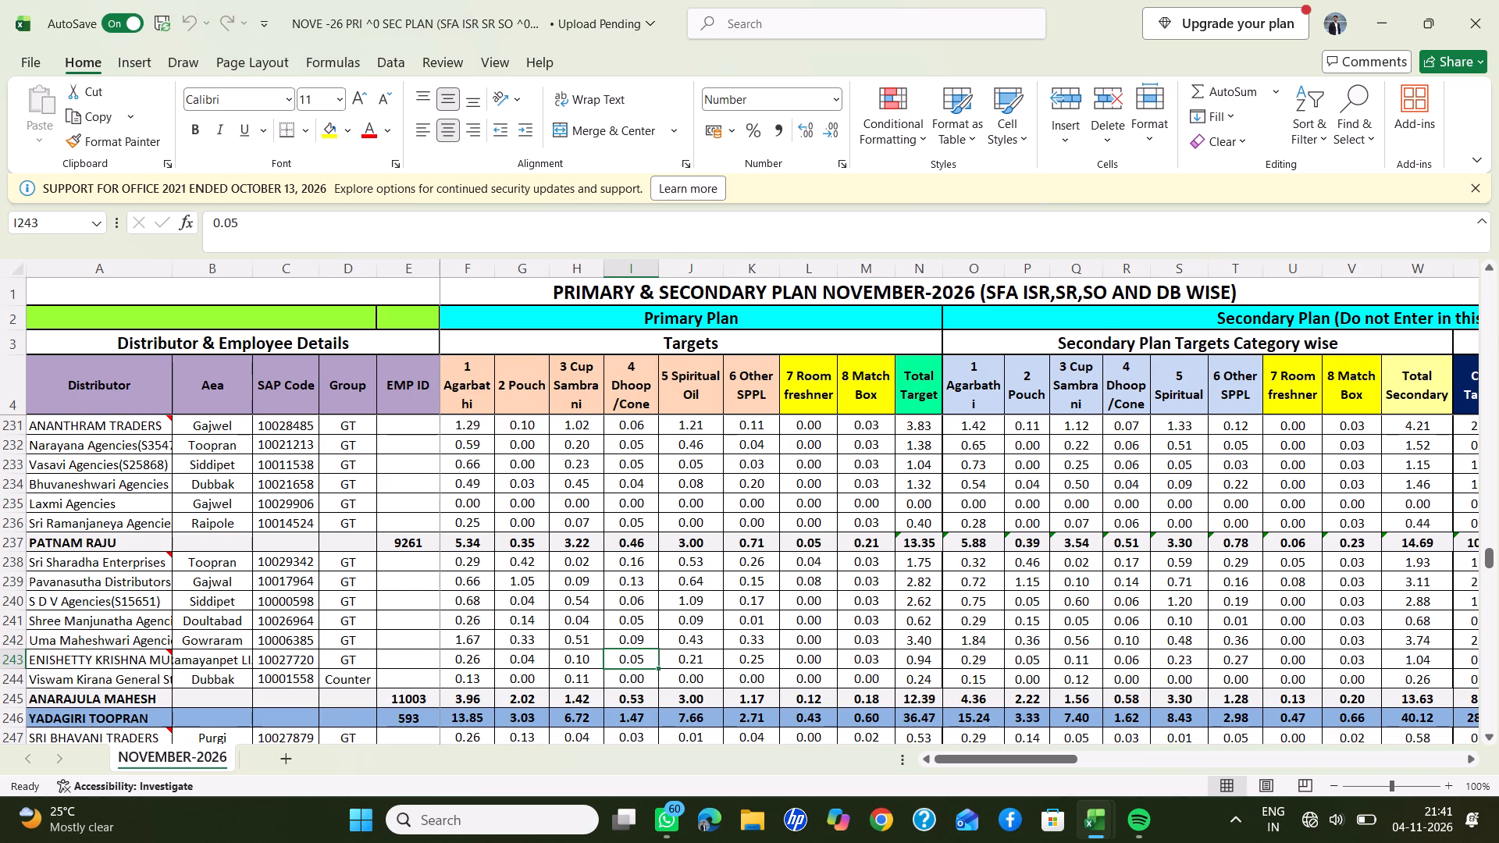
left_click(703, 653)
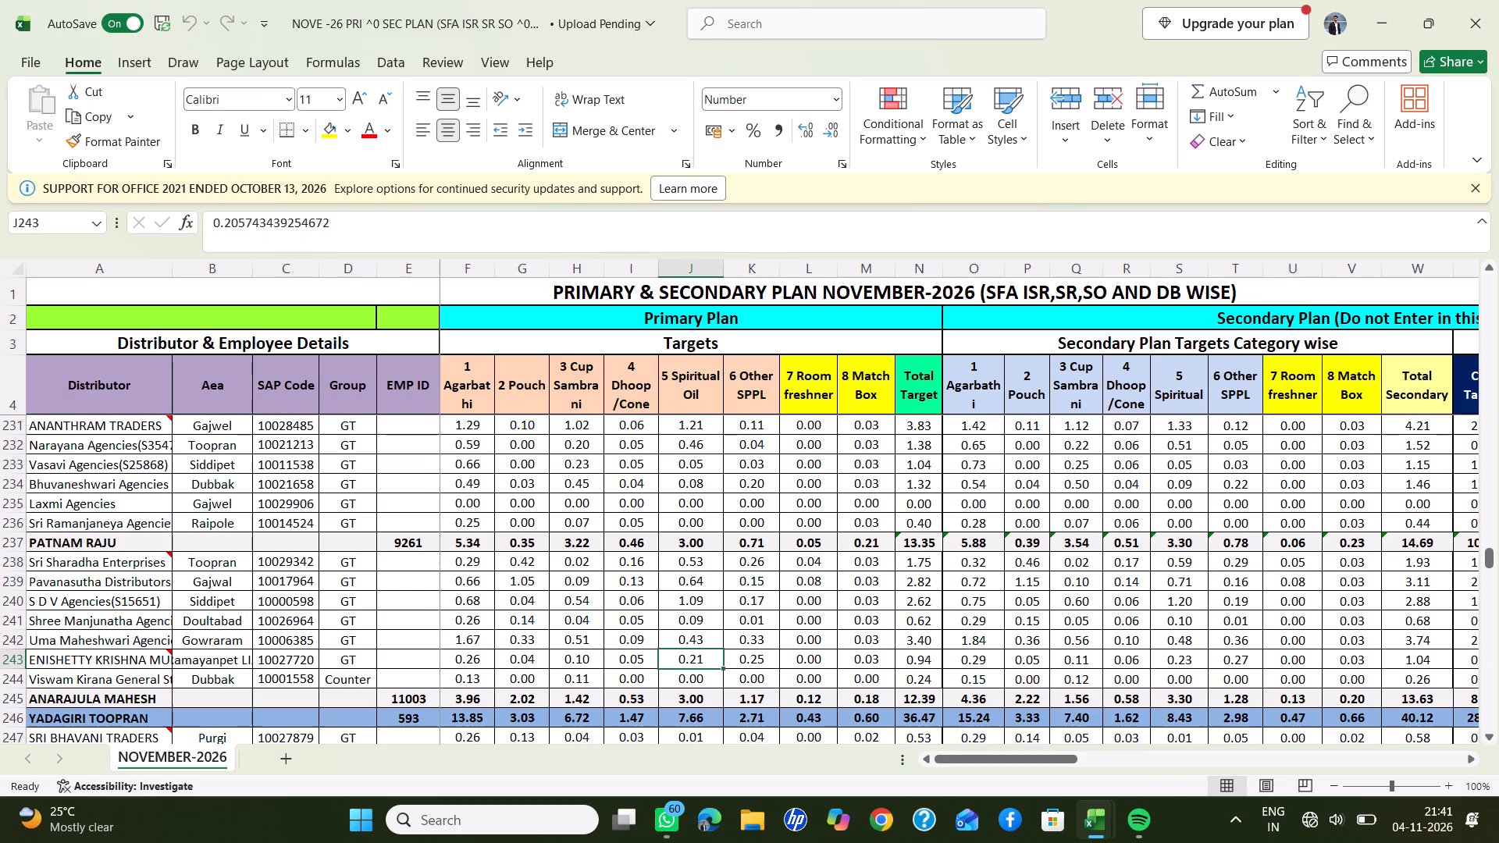
left_click(770, 666)
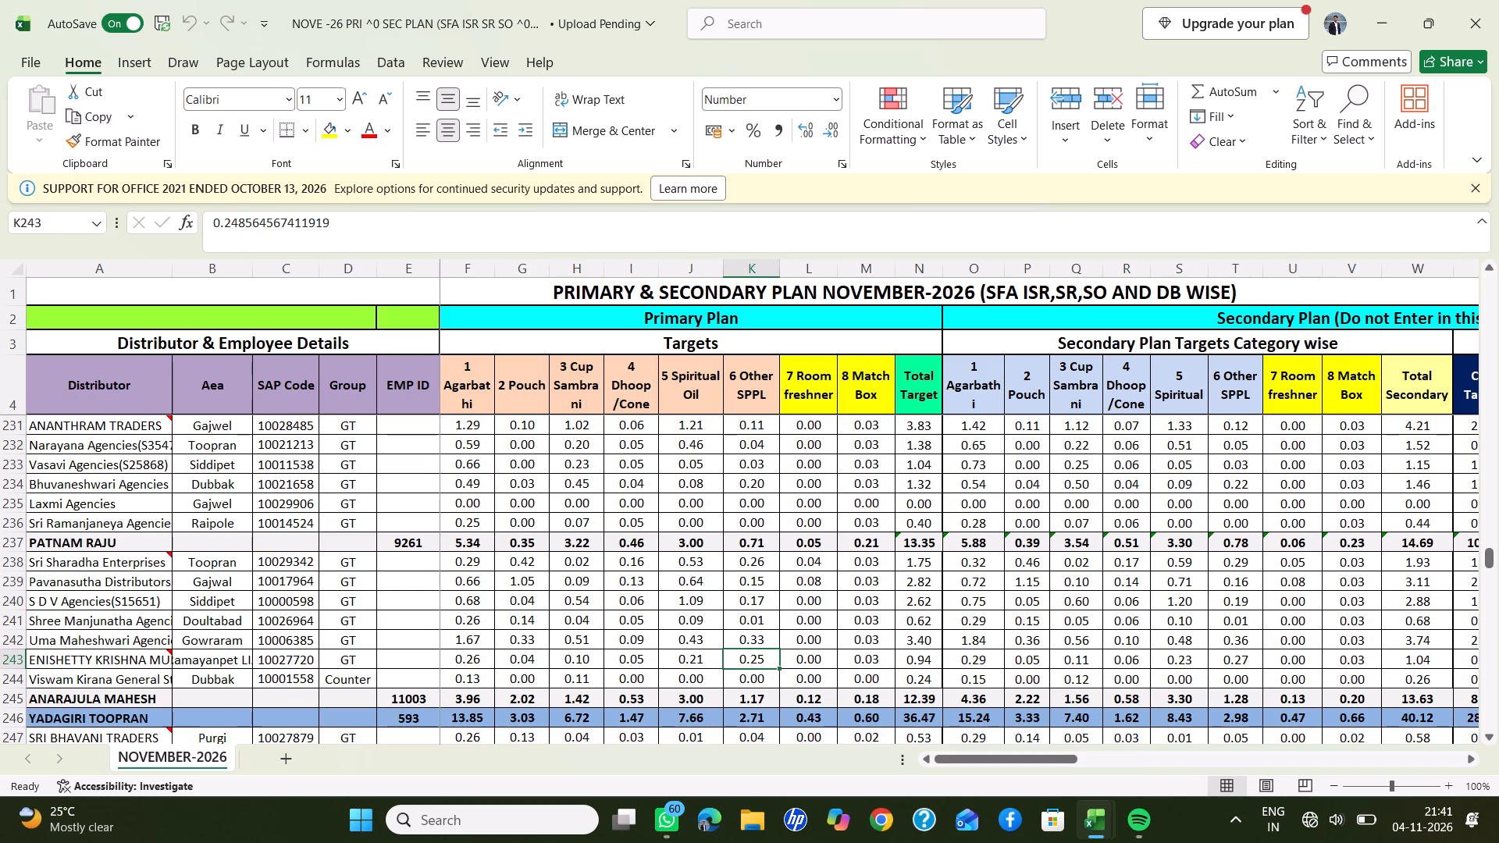
left_click(871, 664)
left_click(924, 660)
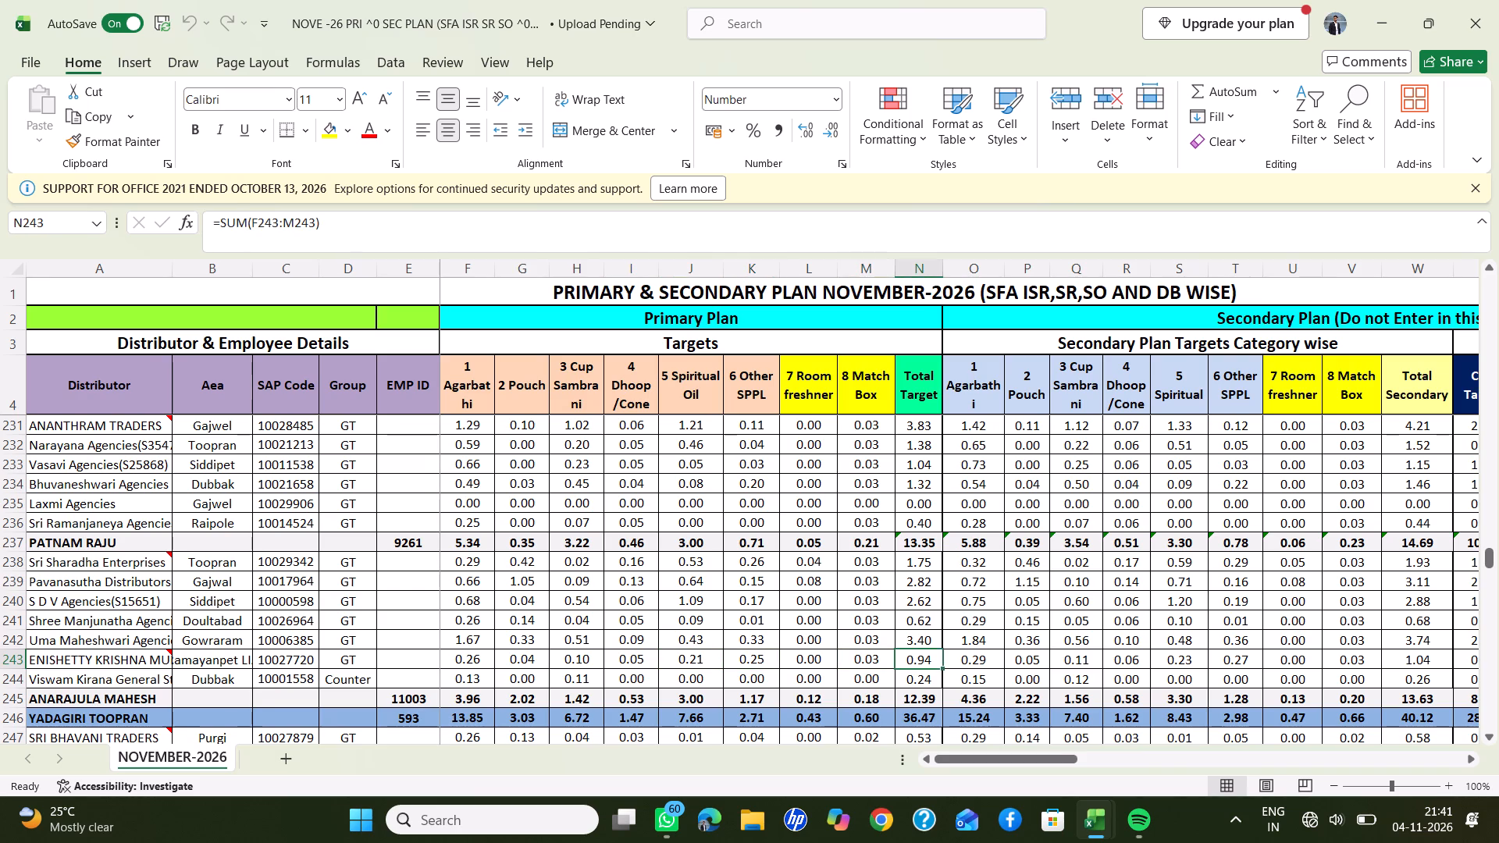
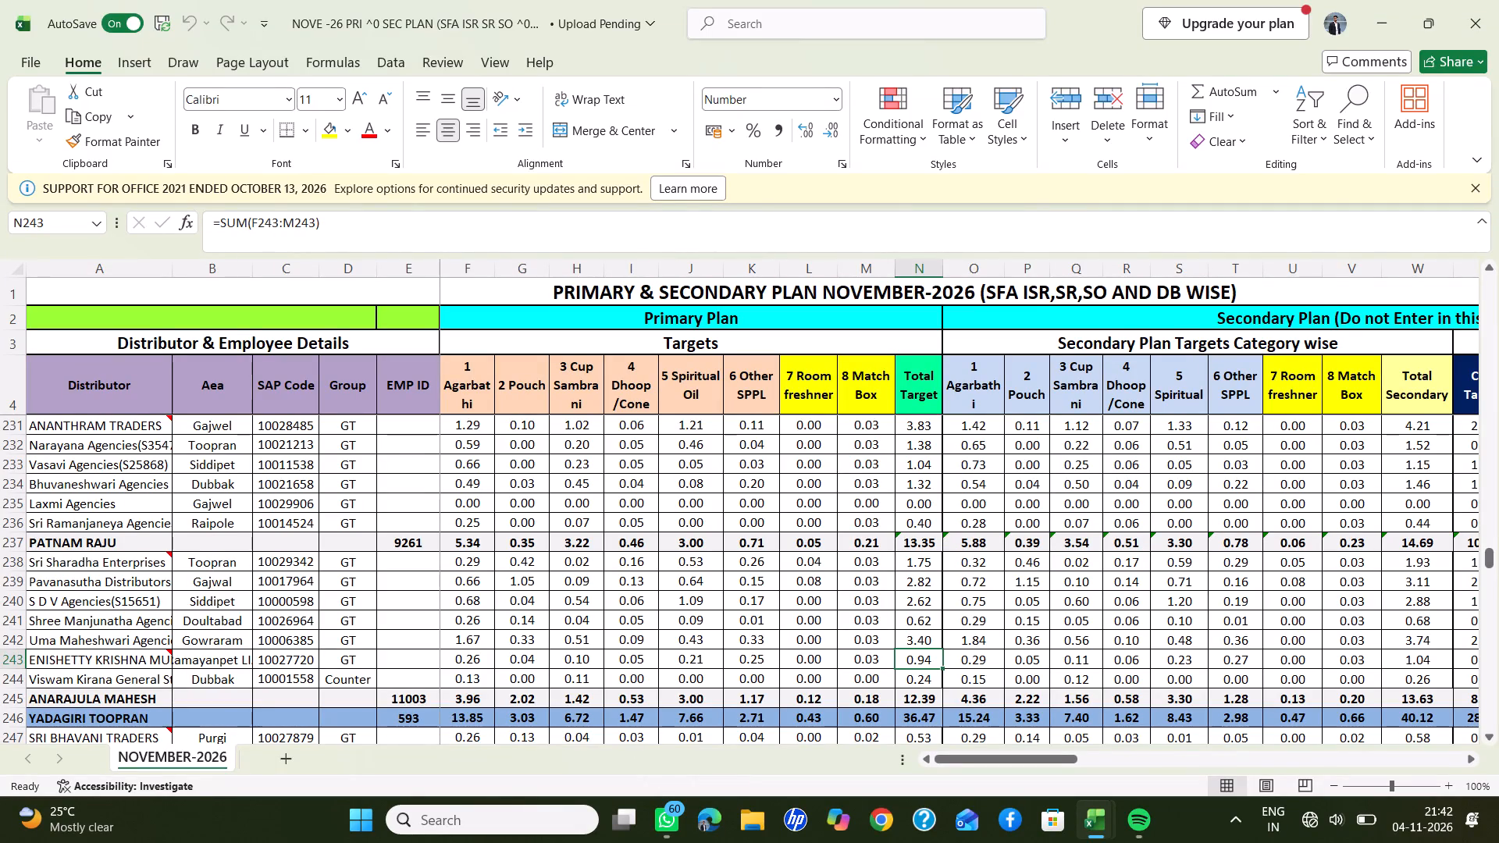
Check the primary Total Target and the Spiritual Oil target of the Gowraram distributor in row 242.
left_click(927, 642)
left_click(687, 643)
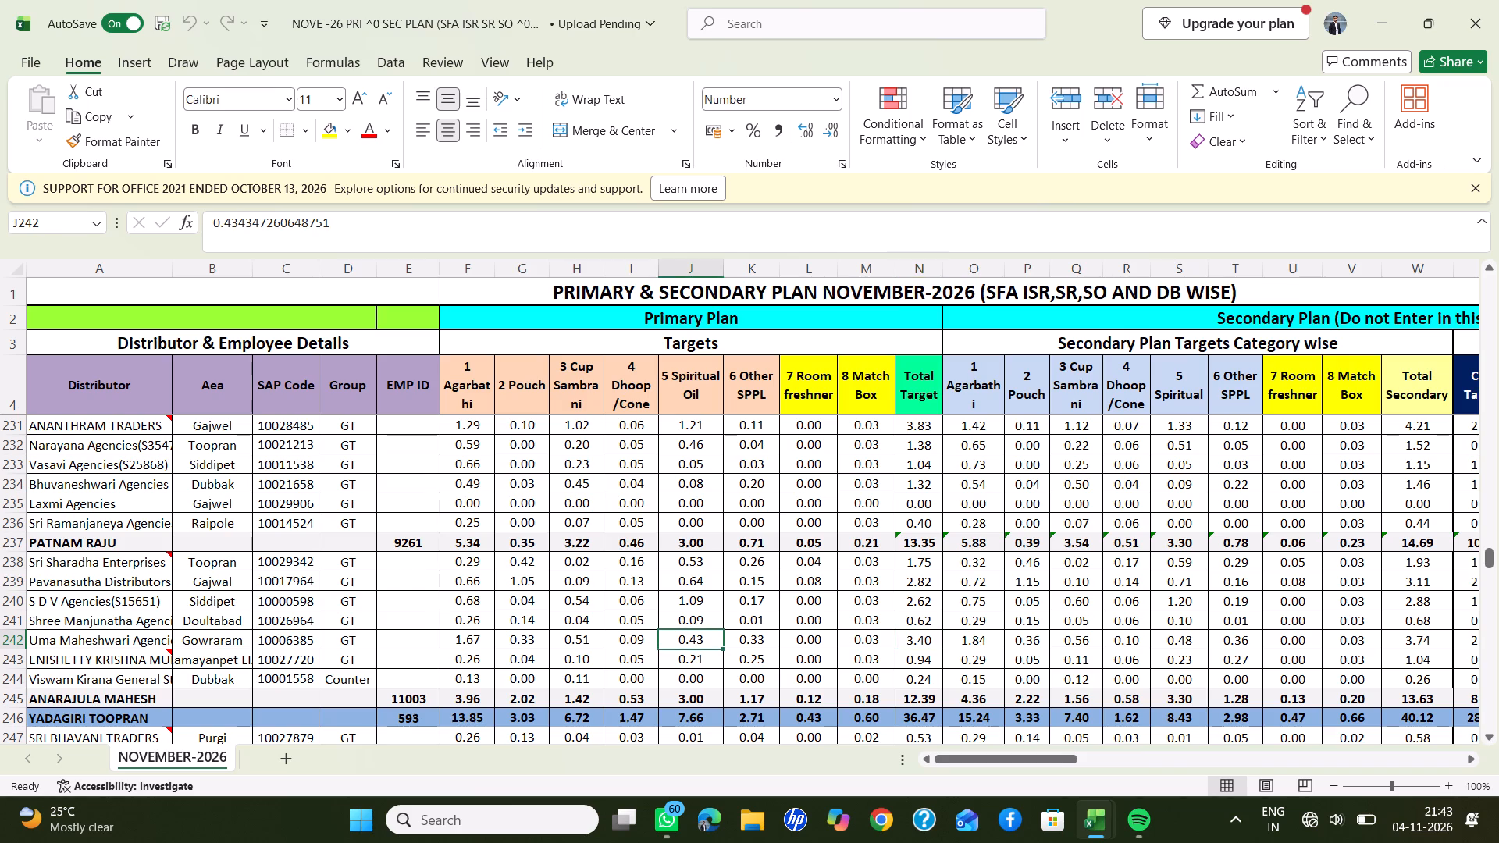
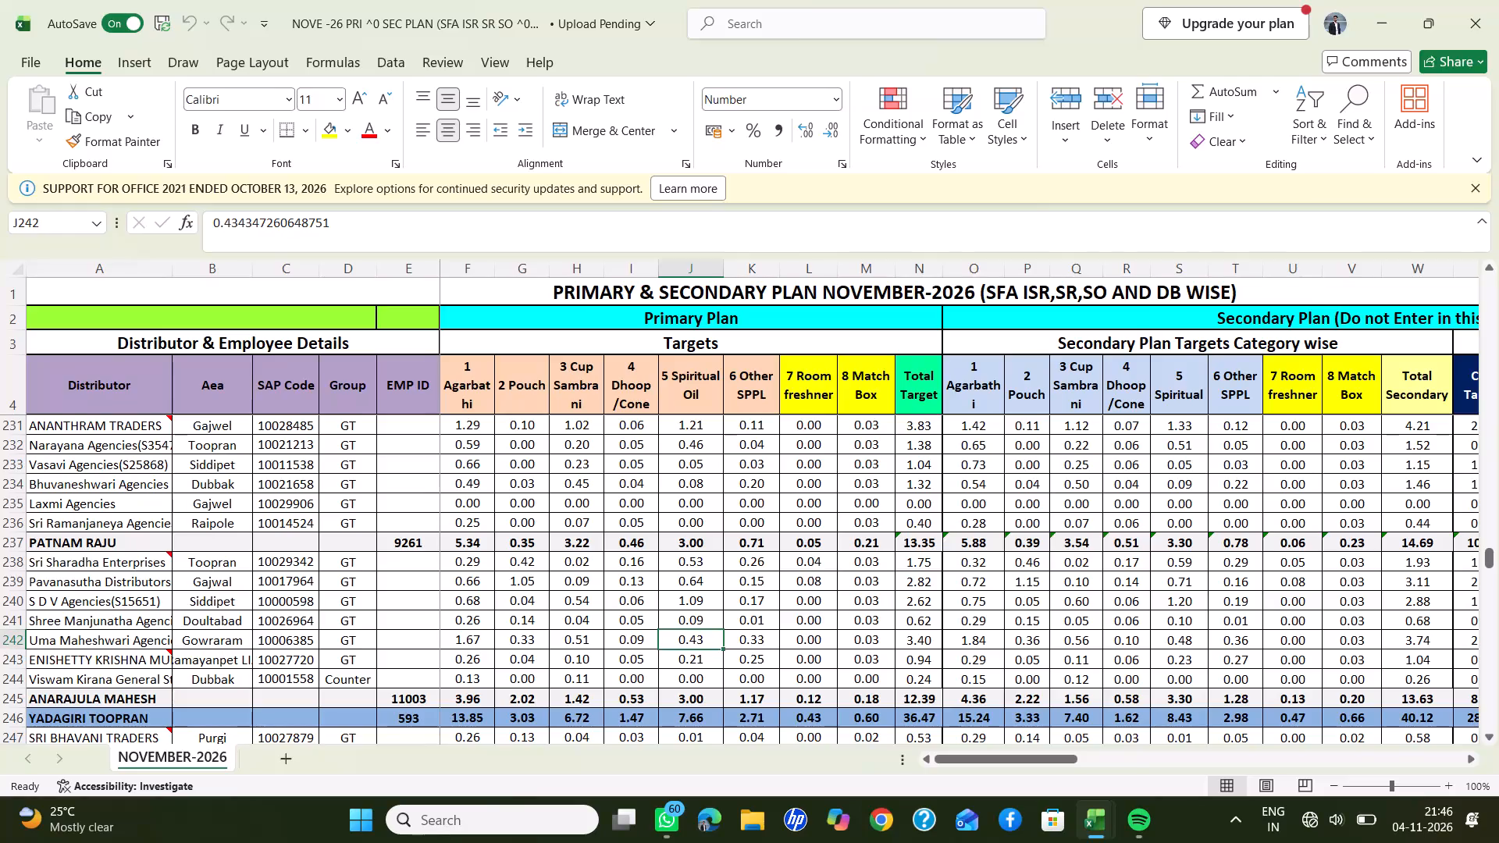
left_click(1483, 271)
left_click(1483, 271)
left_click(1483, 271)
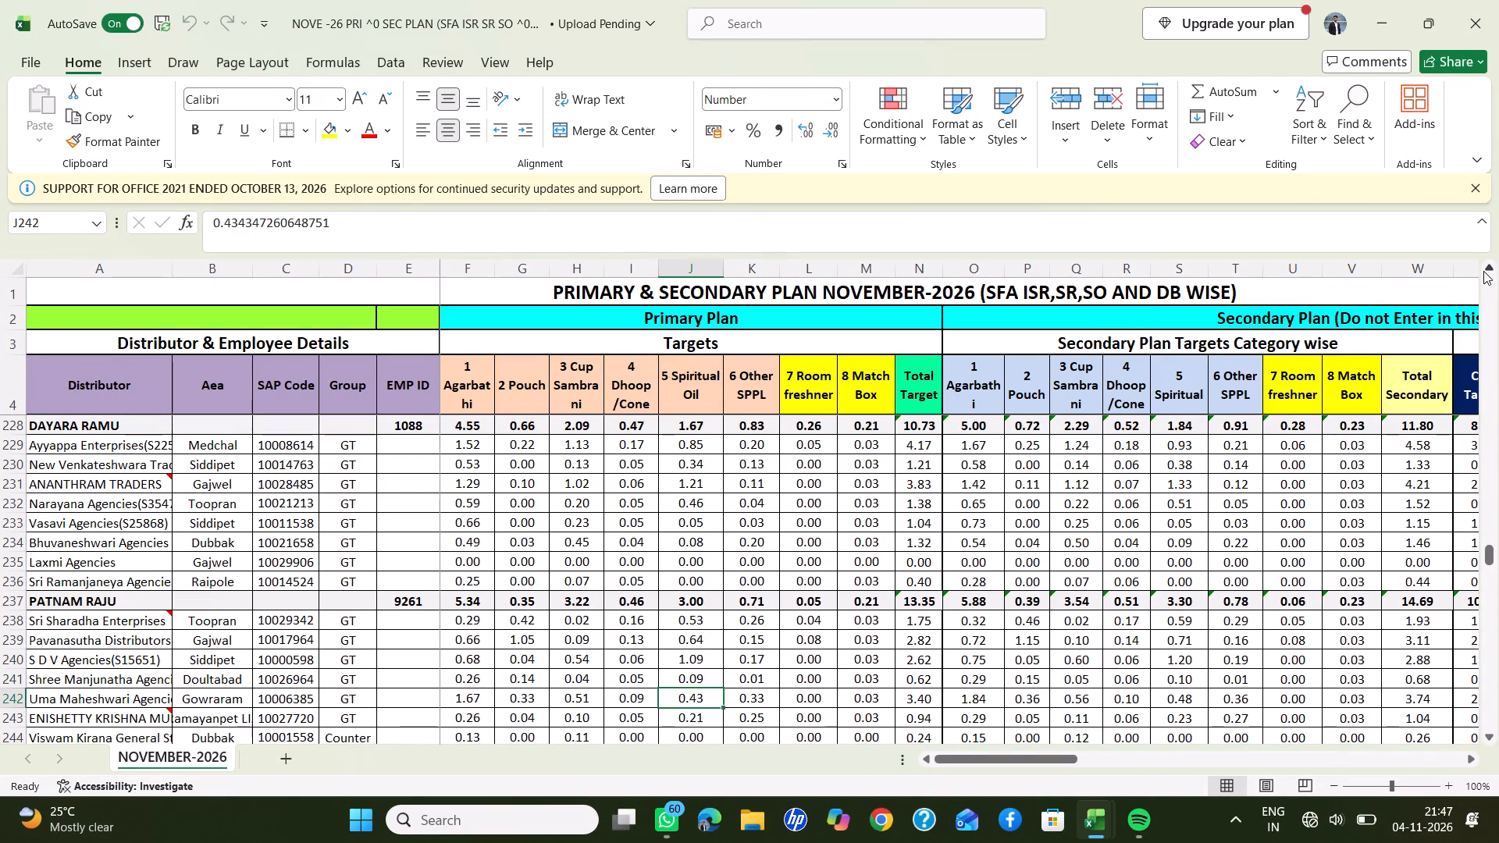
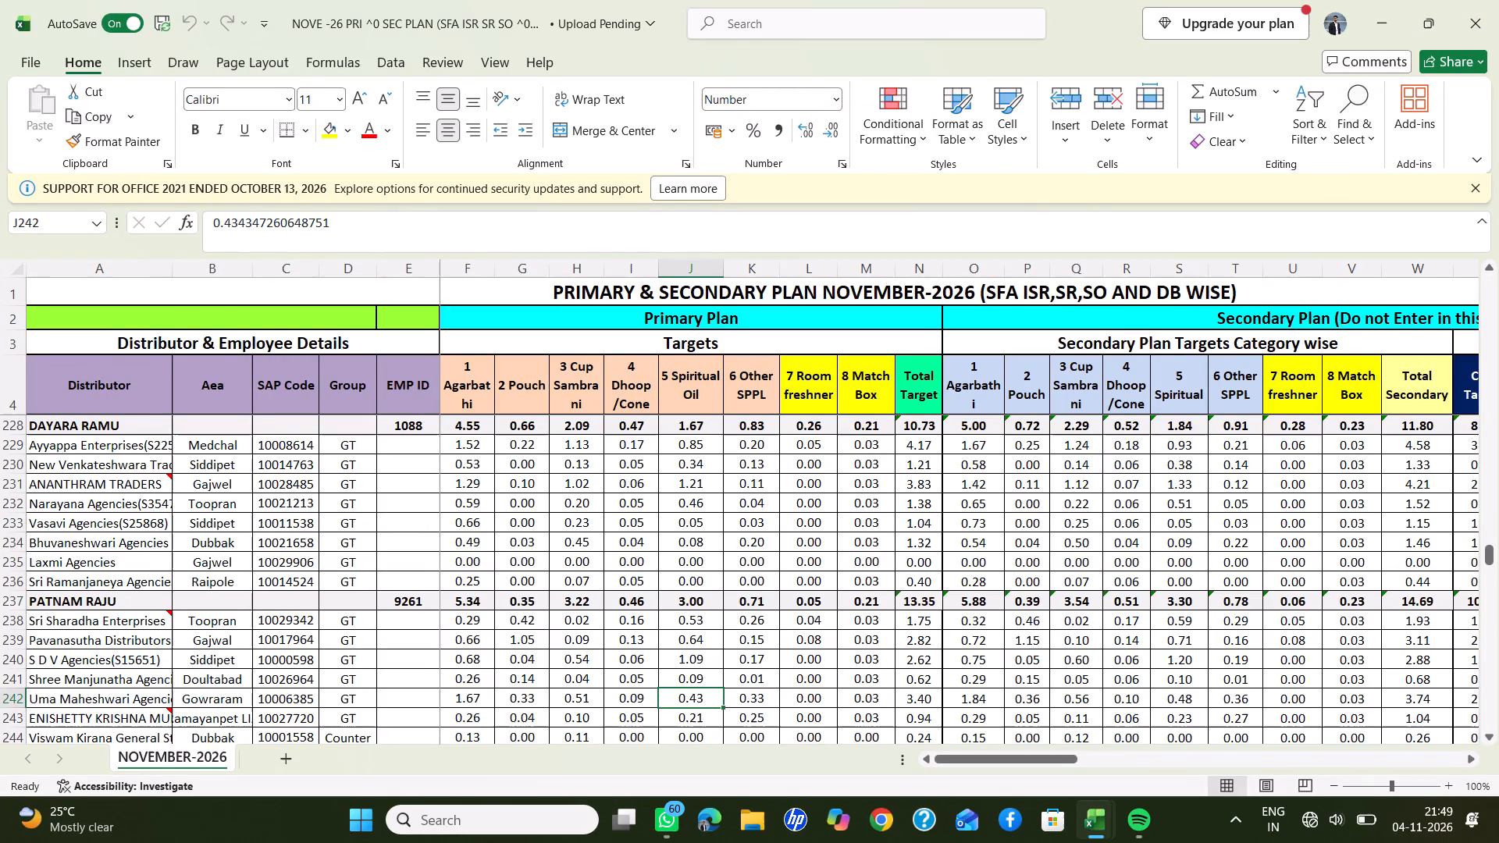
Review the primary Agarbathi targets from row 237 up to the Yadagiri individual counter subtotal in row 219.
left_click(487, 605)
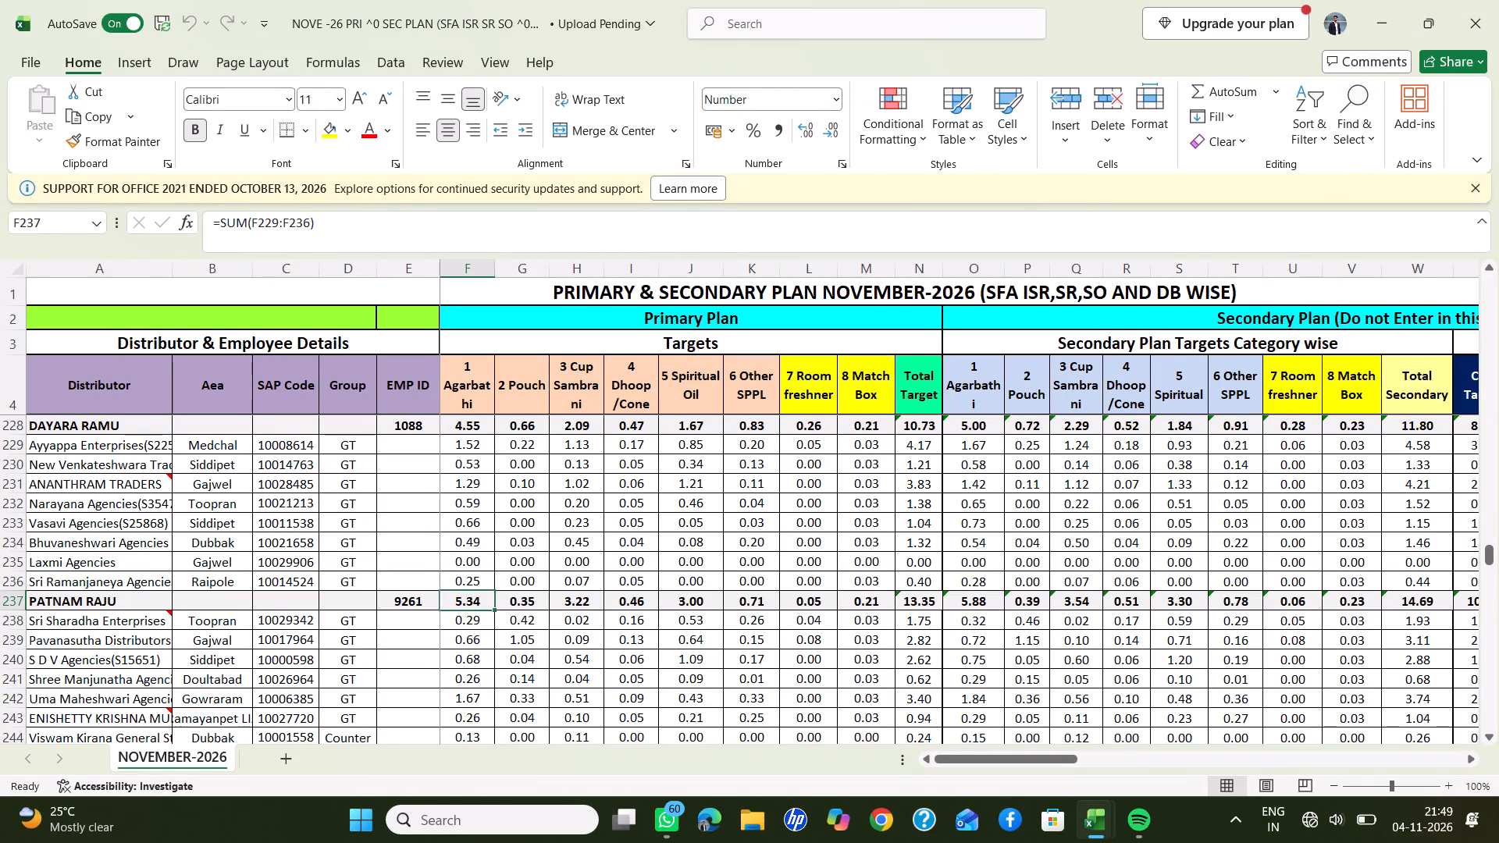
key("Up")
key("Up")
key("Up")
key("Up")
key("Up")
key("Up")
key("Up")
key("Up")
key("Up")
key("Up")
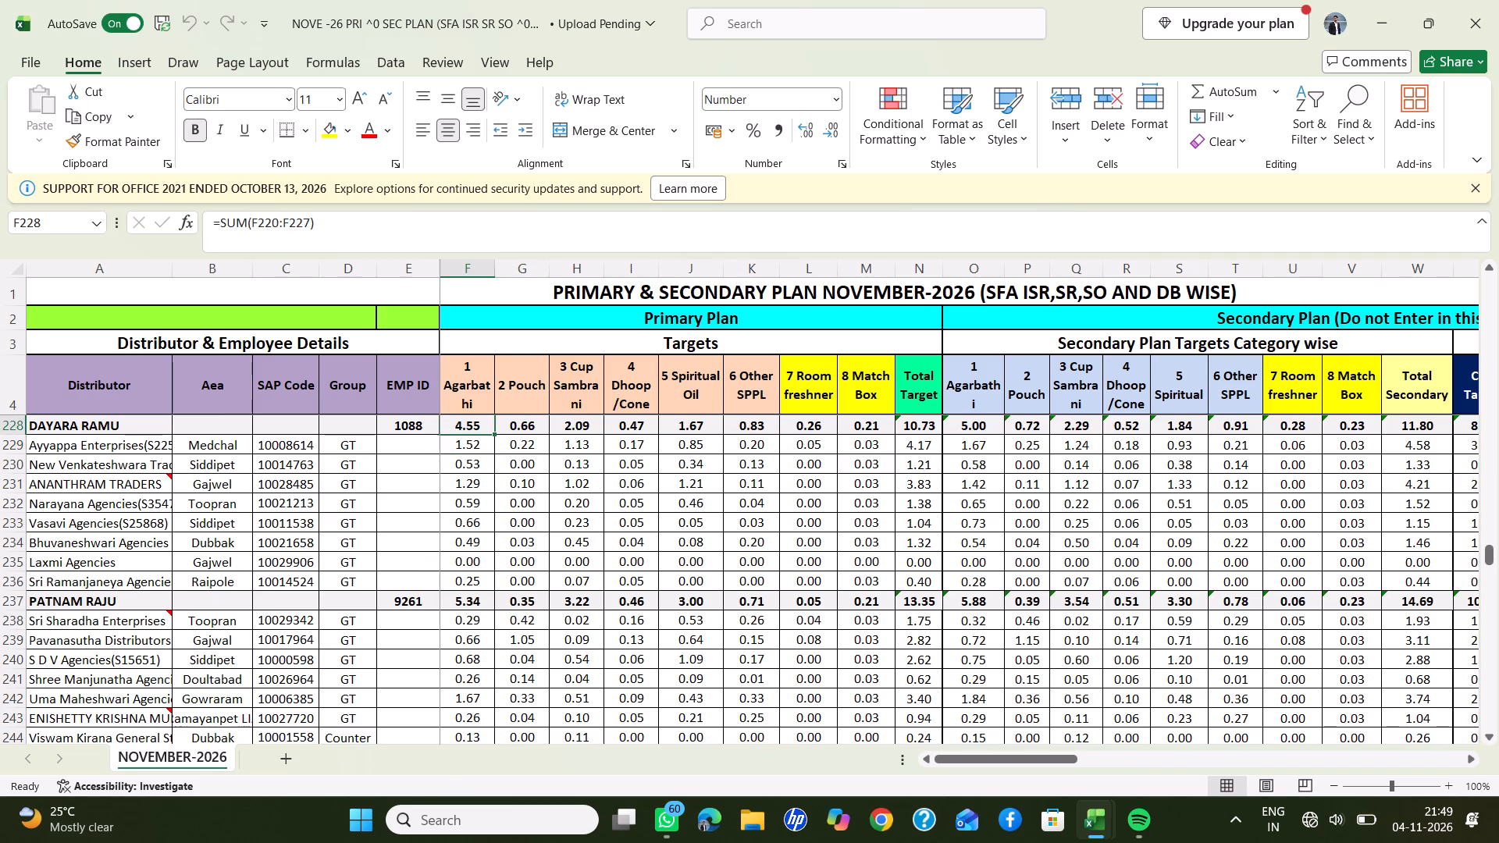
key("Up")
key("Up")
key("Up")
key("Up")
key("Up")
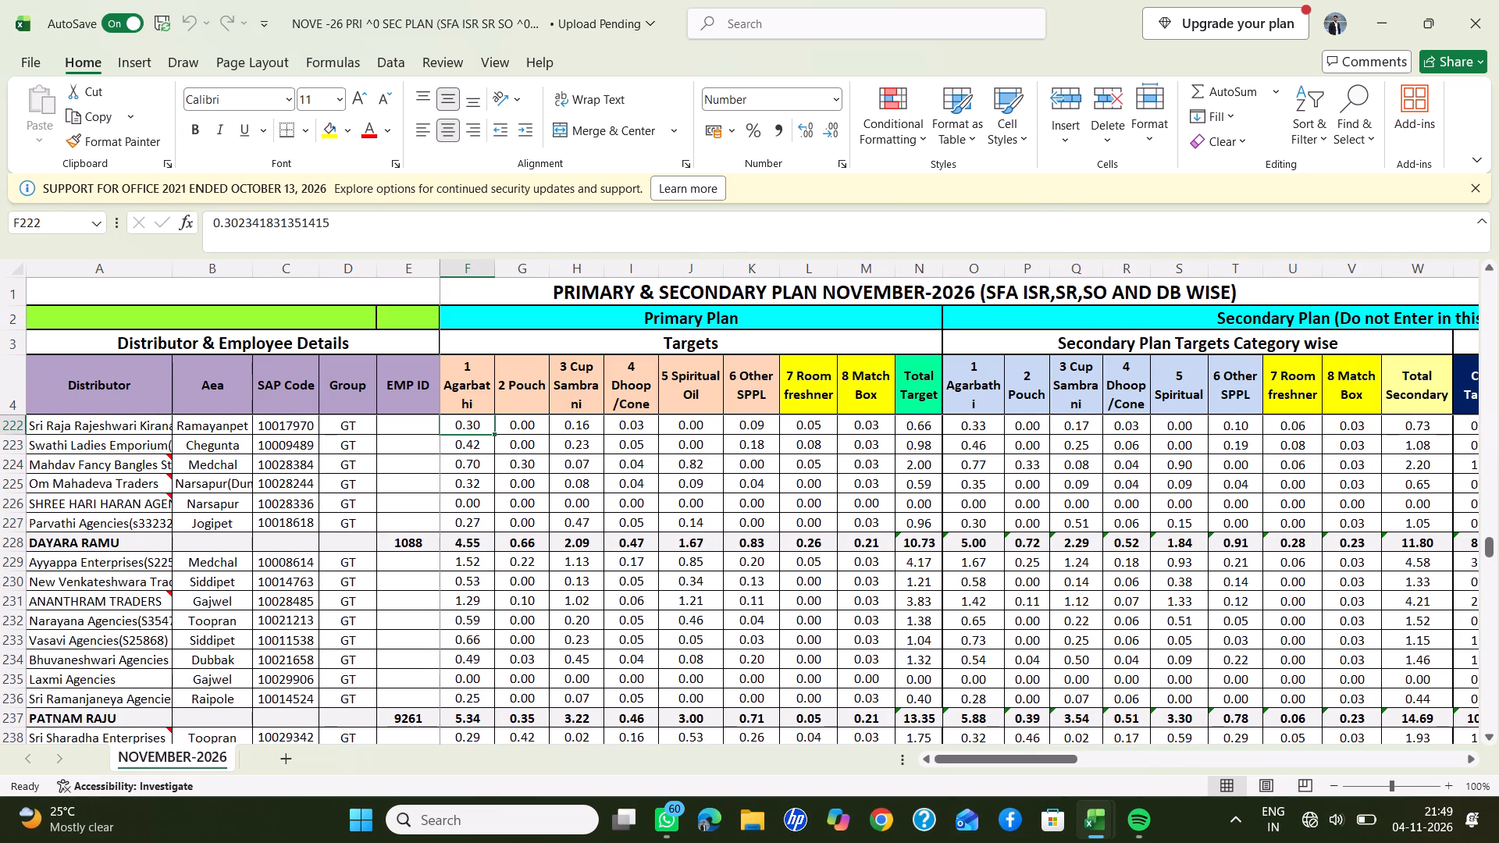
key("Up")
key("Up")
key("Up")
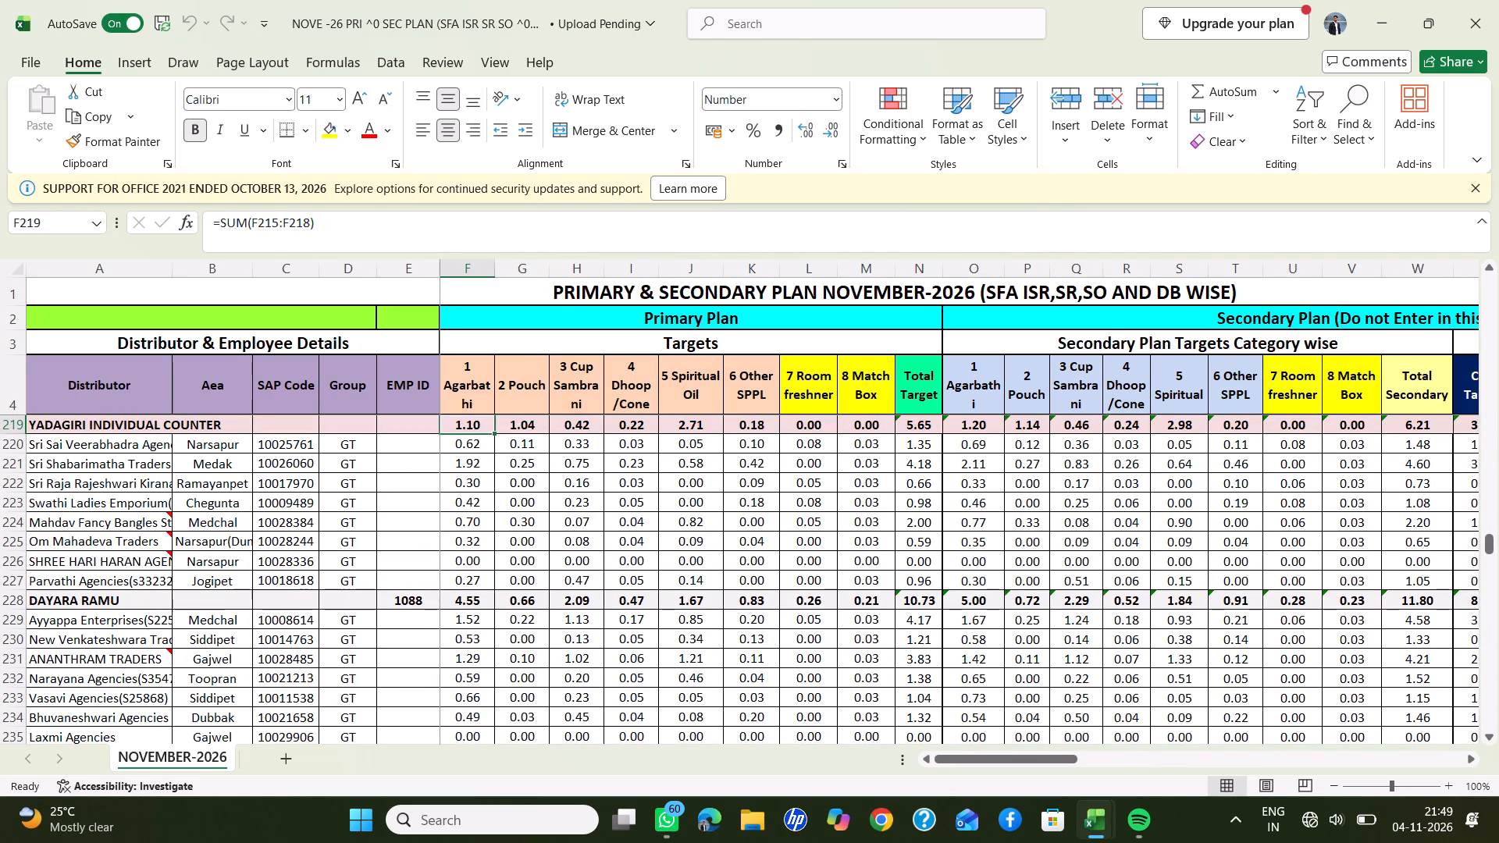
left_click(477, 560)
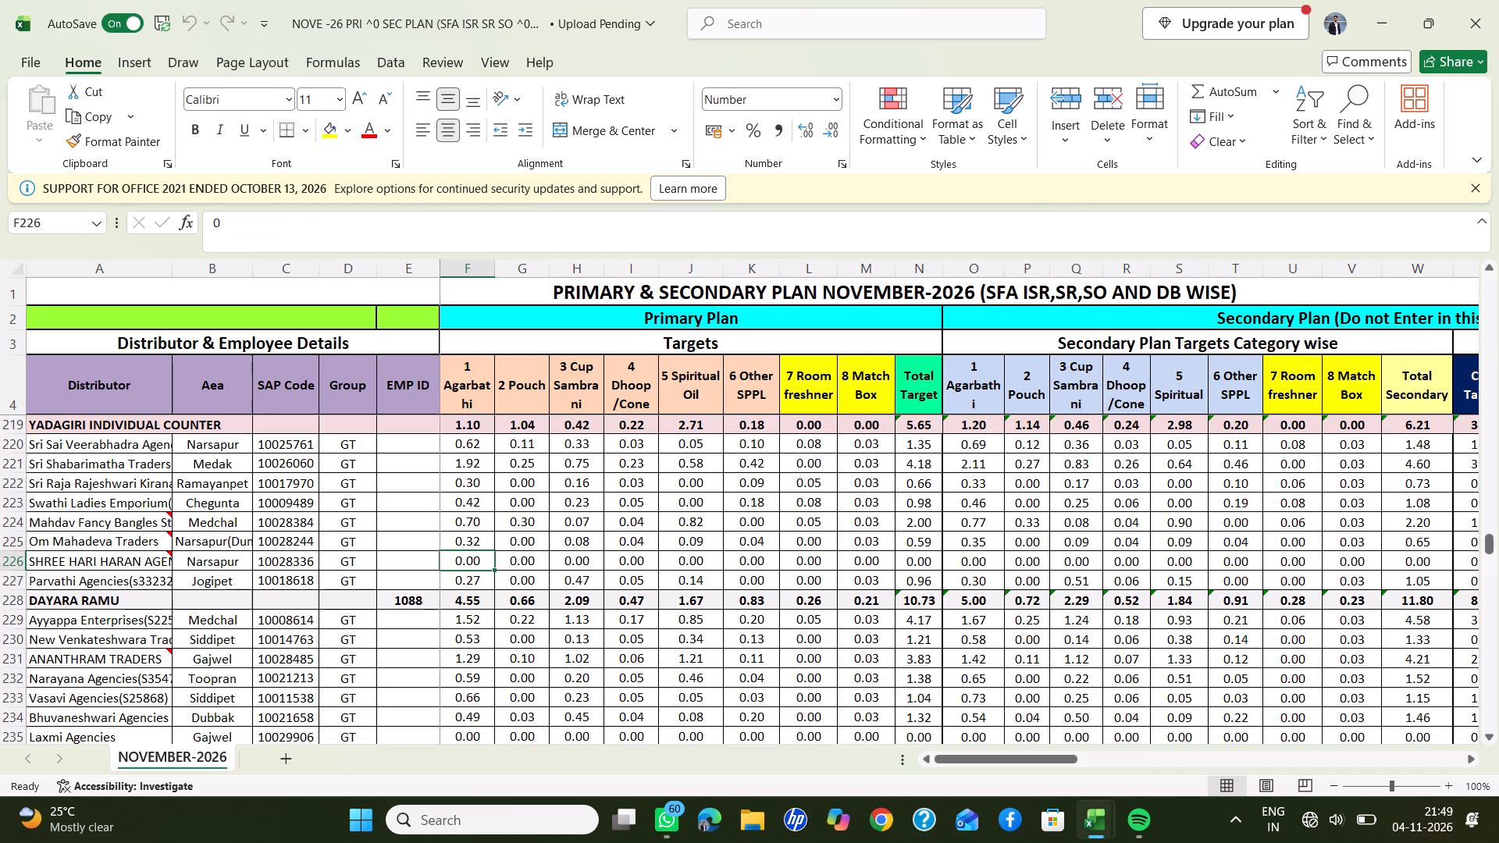
key("period")
key("7")
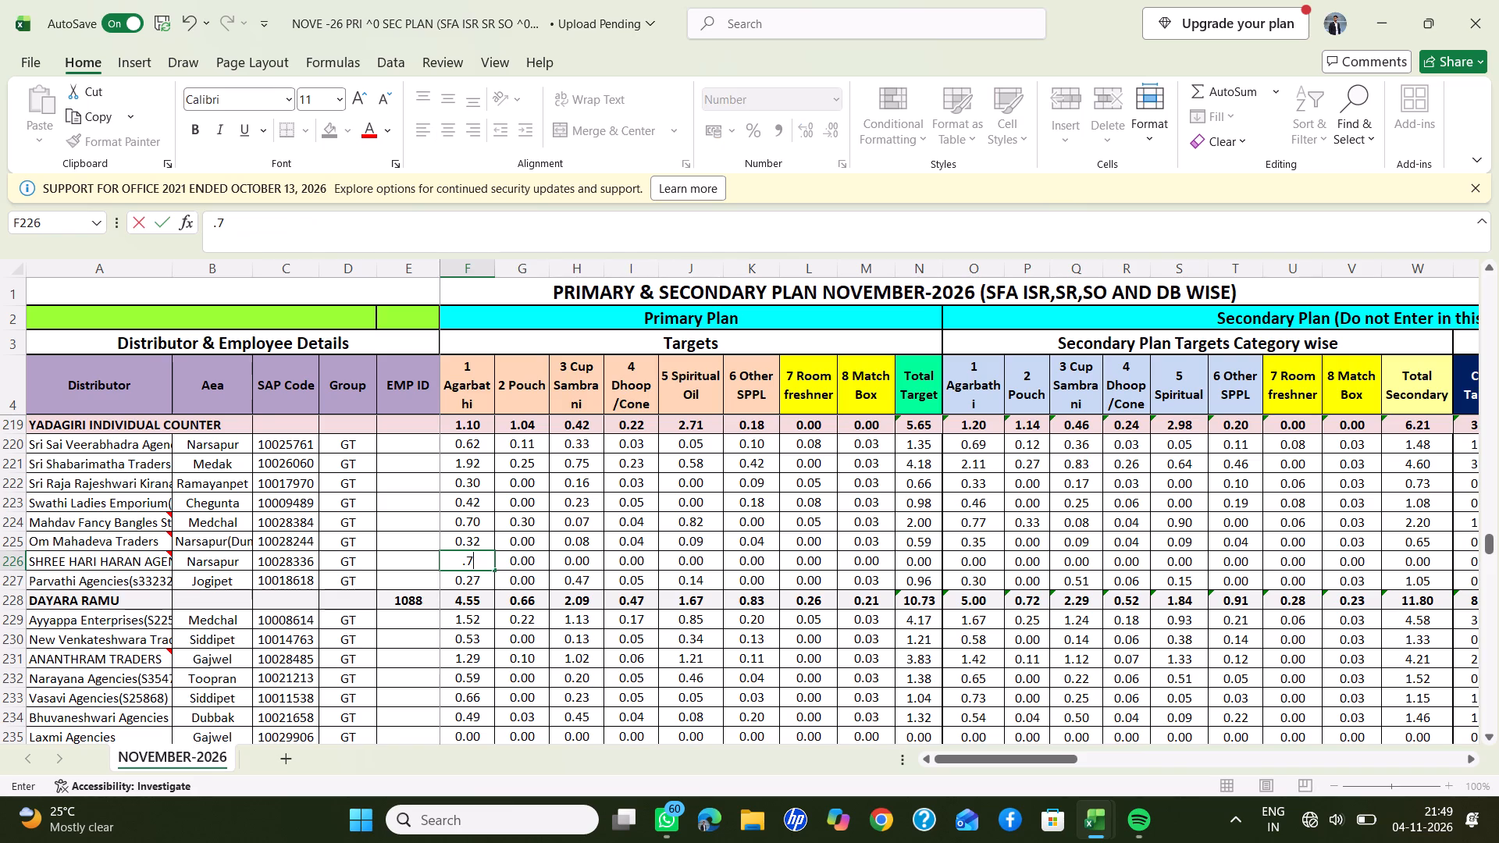
key("Right")
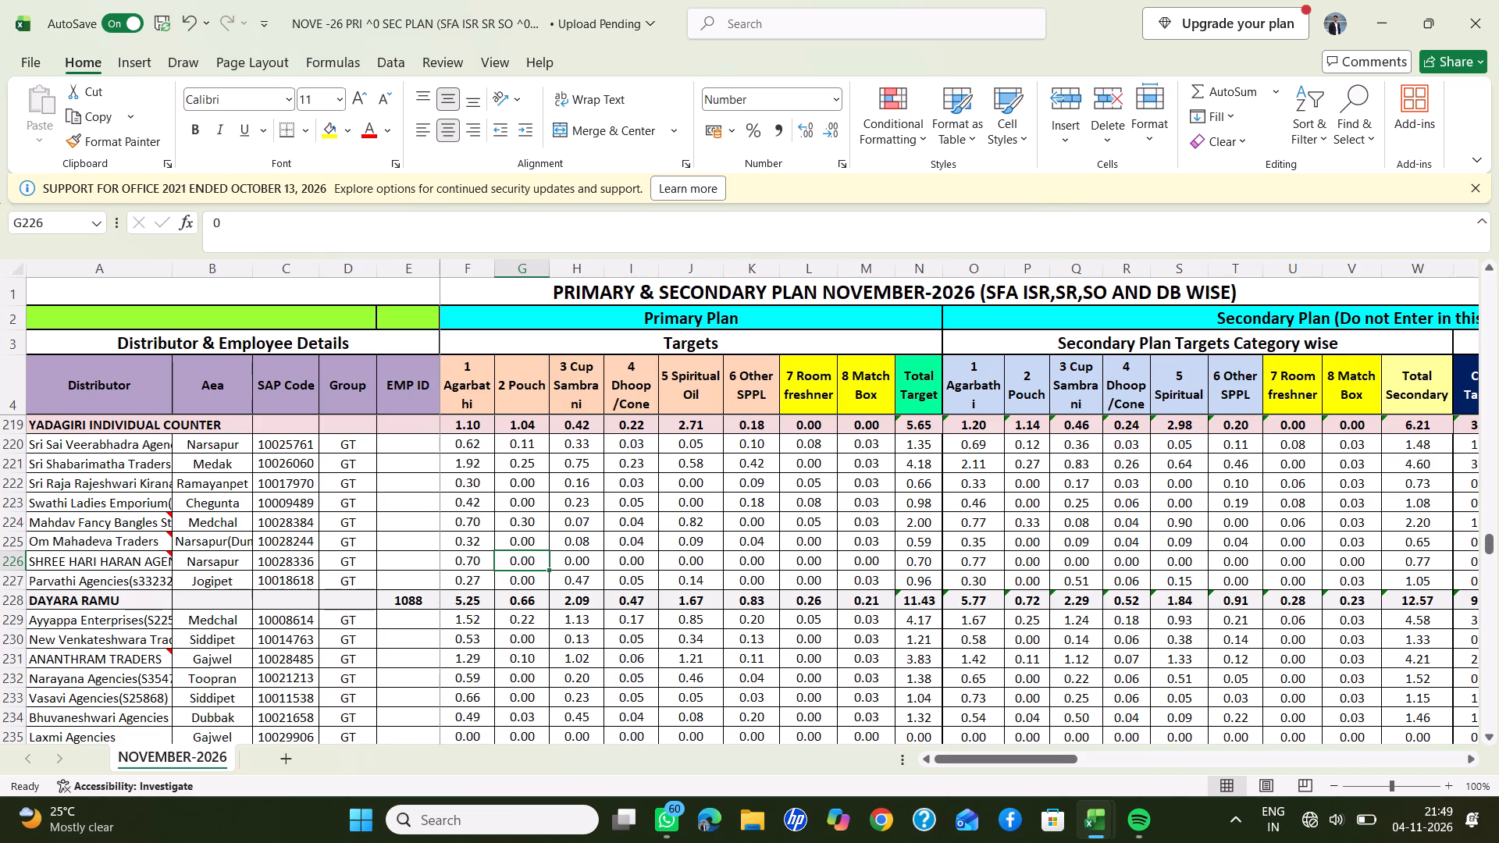
key("period")
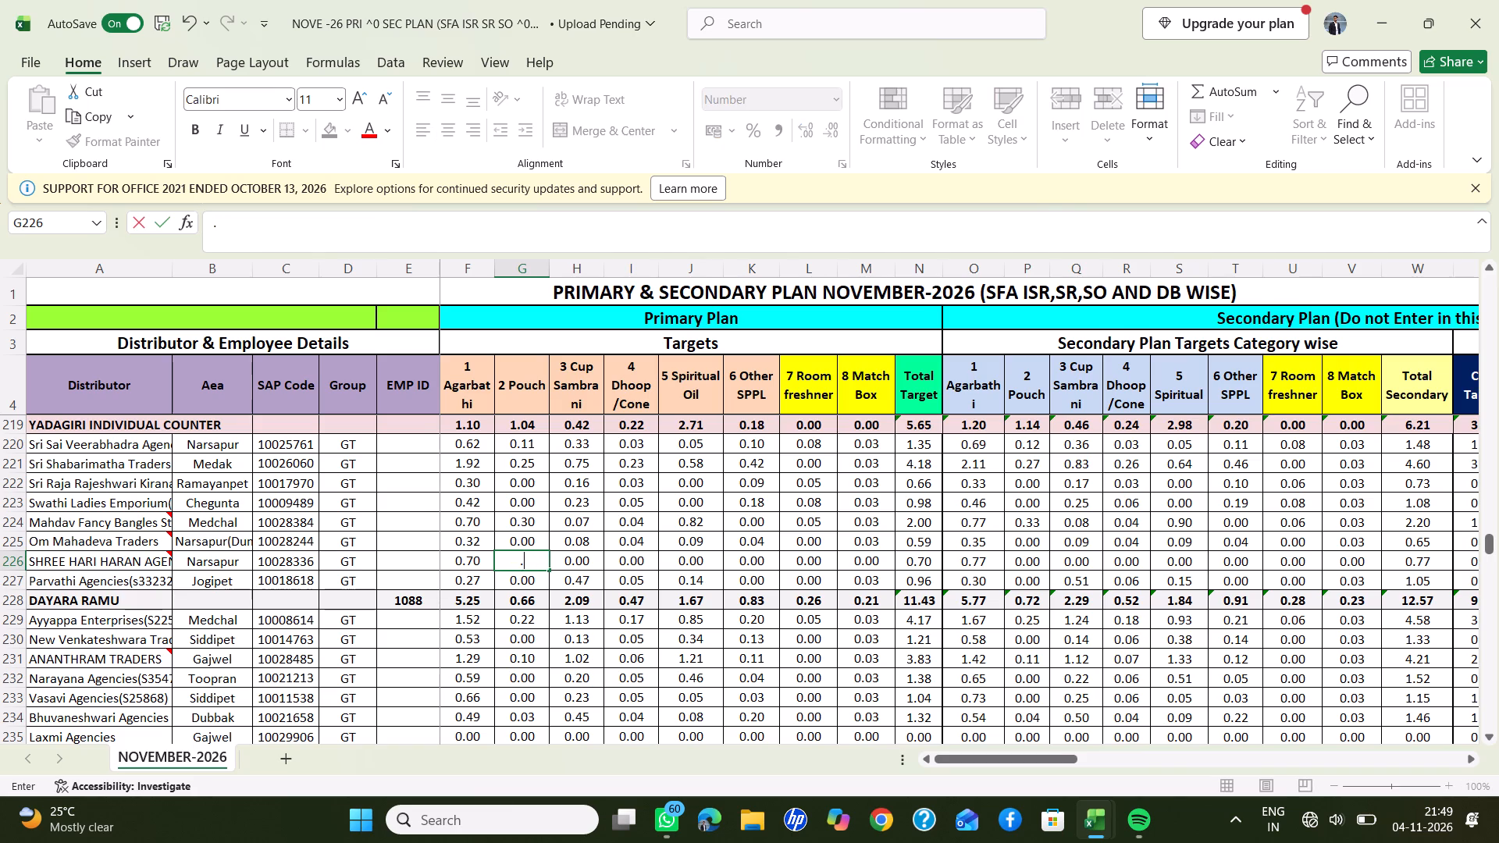
type("15")
key("Right")
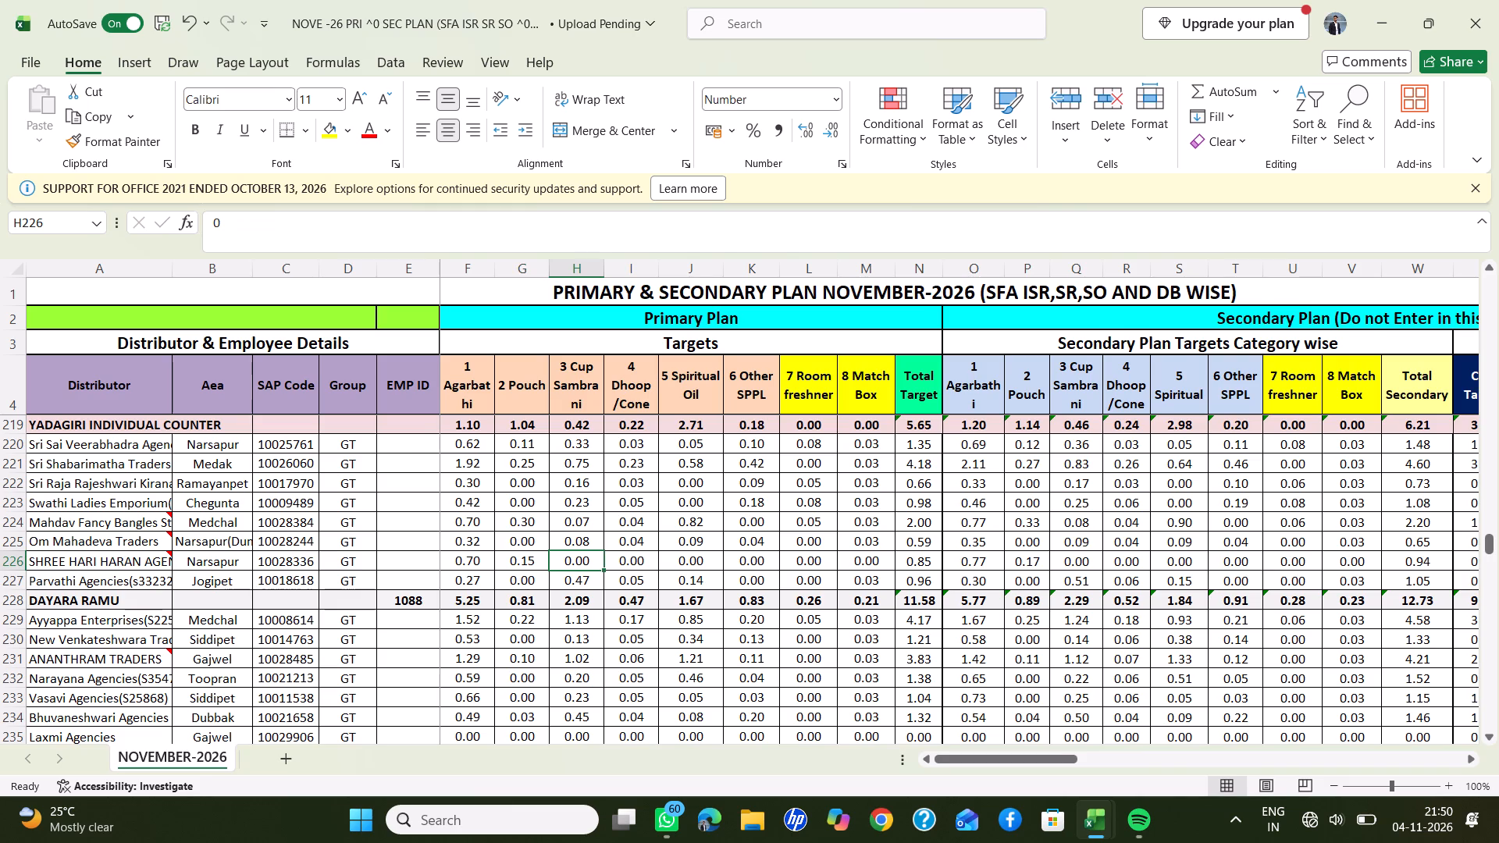
type(".12")
key("Right")
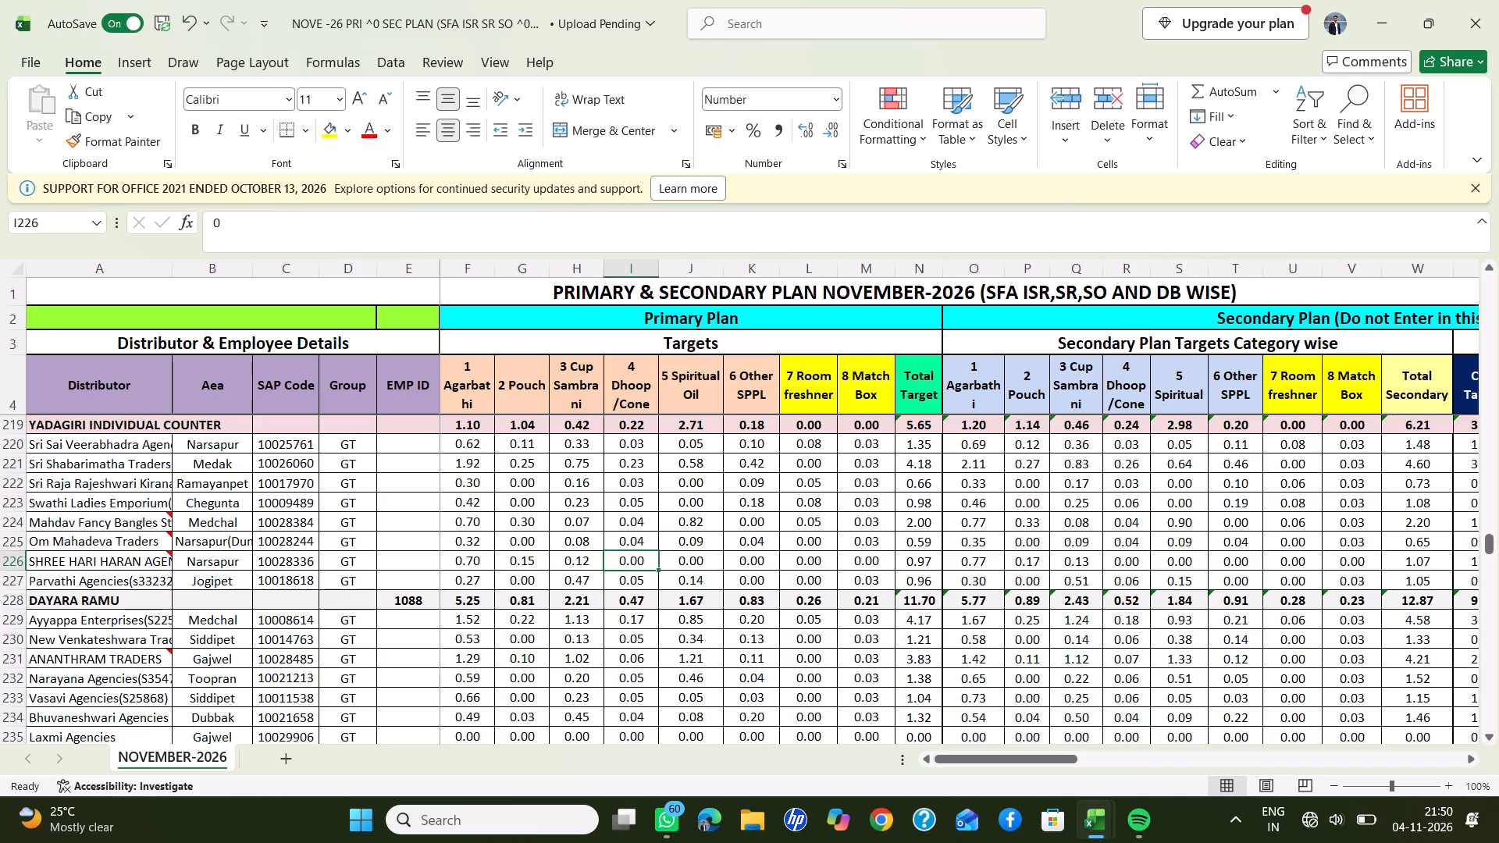
type(".0")
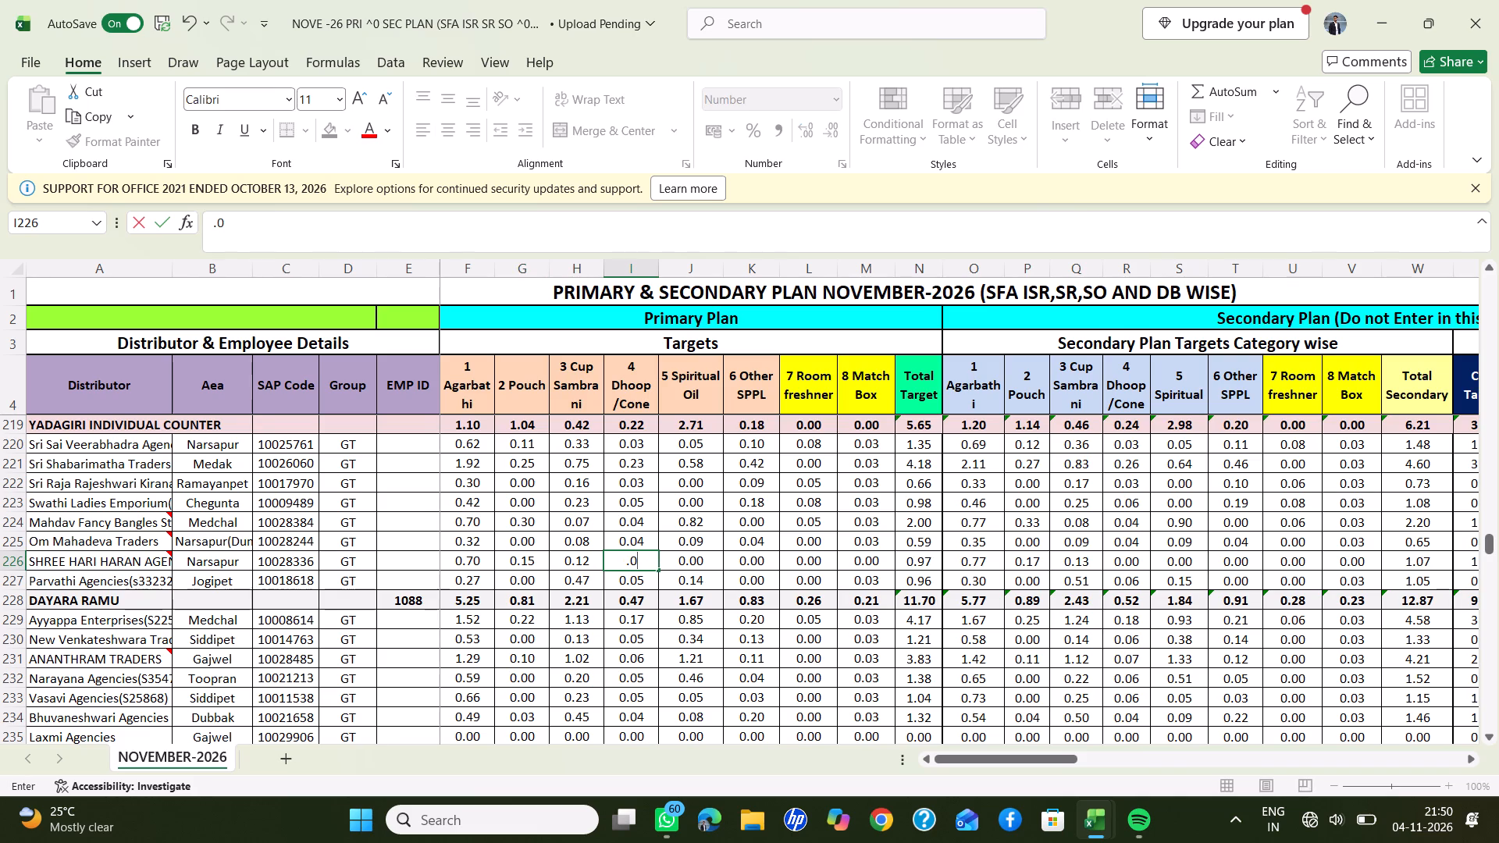
key("5")
key("Right")
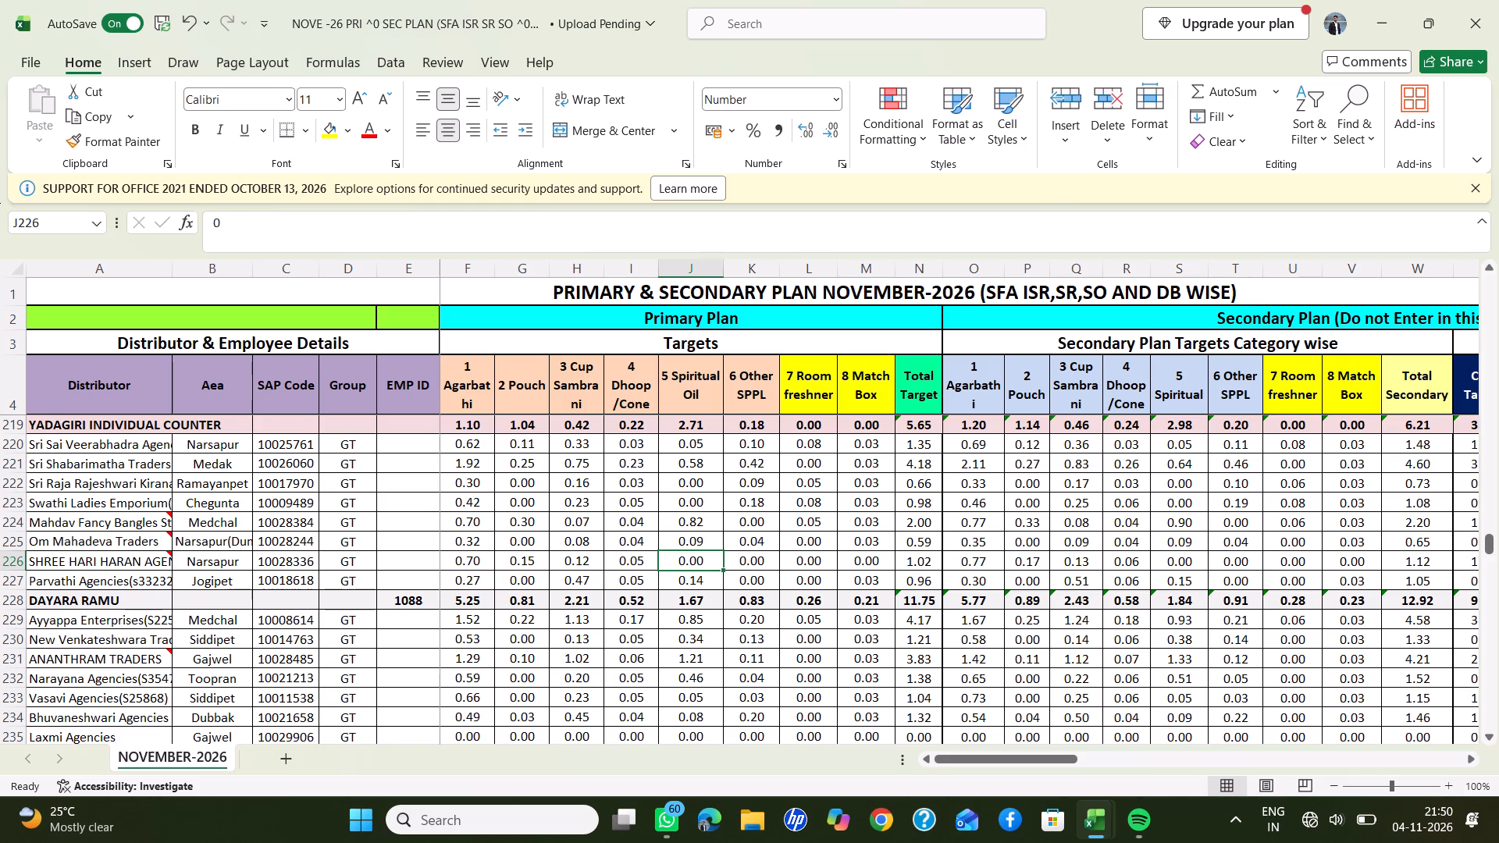
key("ctrl+s")
Check the primary targets above the Shree Hari Haran row, up to V Mega Stores in row 215.
key("Up")
key("Up")
key("Up")
key("Up")
key("Up")
key("Up")
key("Up")
key("Up")
key("Up")
key("Up")
key("Up")
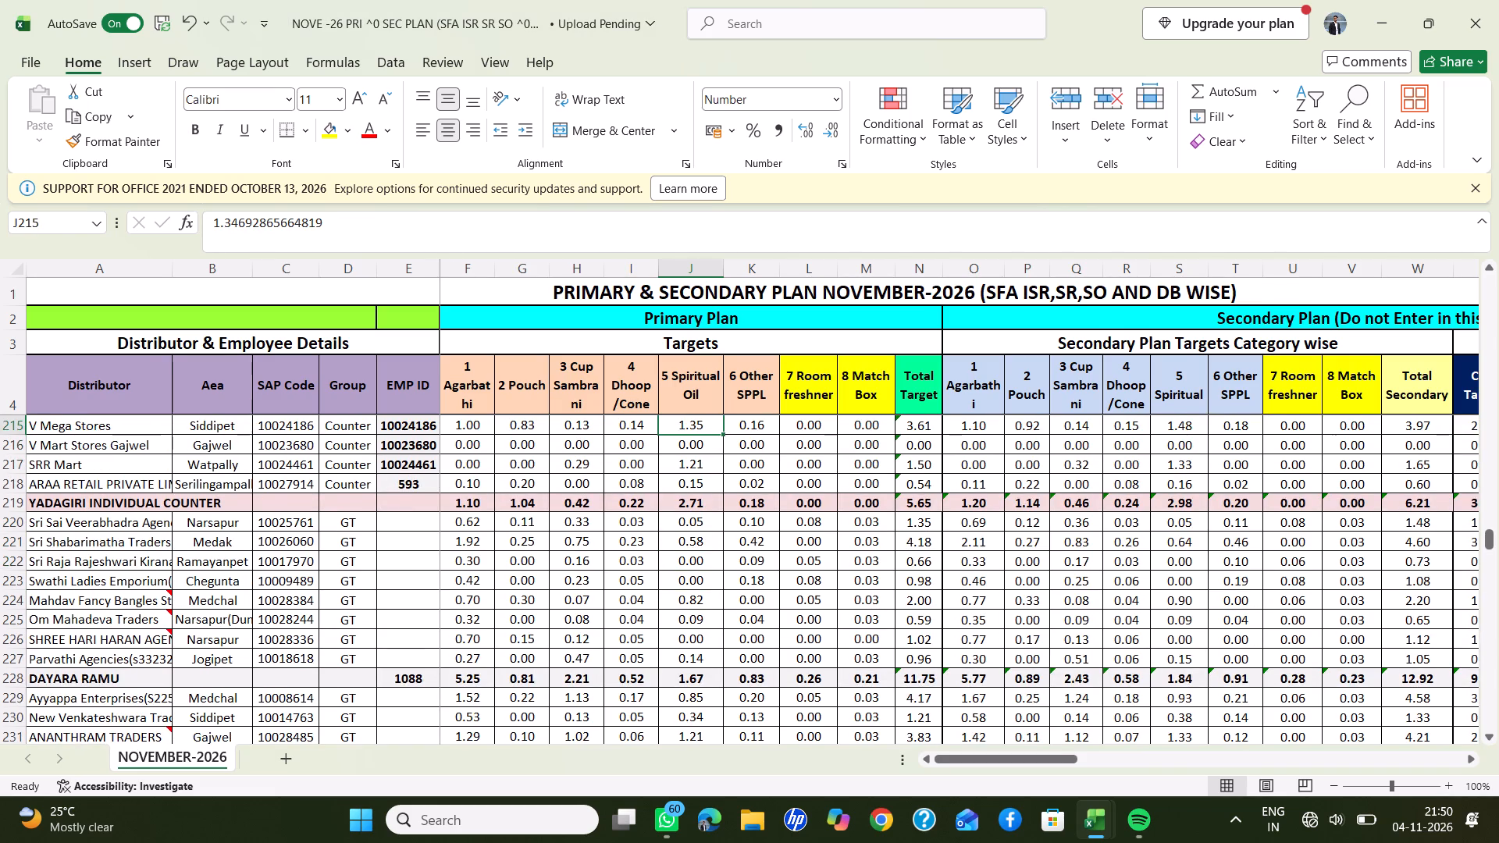
Review the primary targets from V Mega Stores down past the Toopran subtotal to Sri Harshini Agency in row 253.
key("Down")
key("Down")
key("Down")
key("Down")
key("Down")
key("Down")
key("Down")
key("Down")
key("Down")
key("Down")
key("Down")
key("Down")
key("Down")
key("Down")
key("Down")
key("Down")
key("Down")
key("Down")
key("Down")
key("Down")
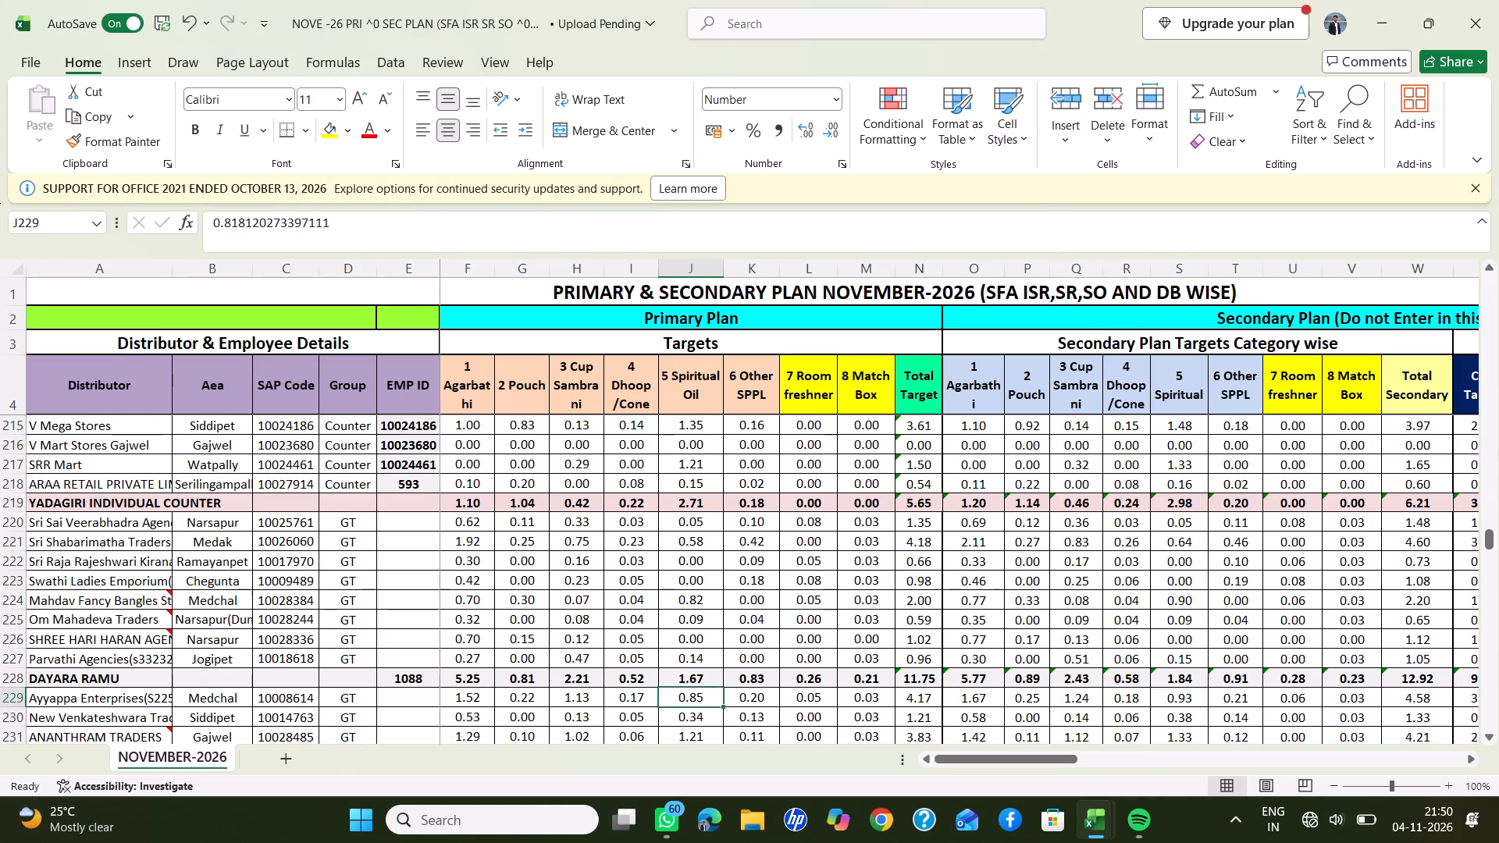
key("Down")
key("Down")
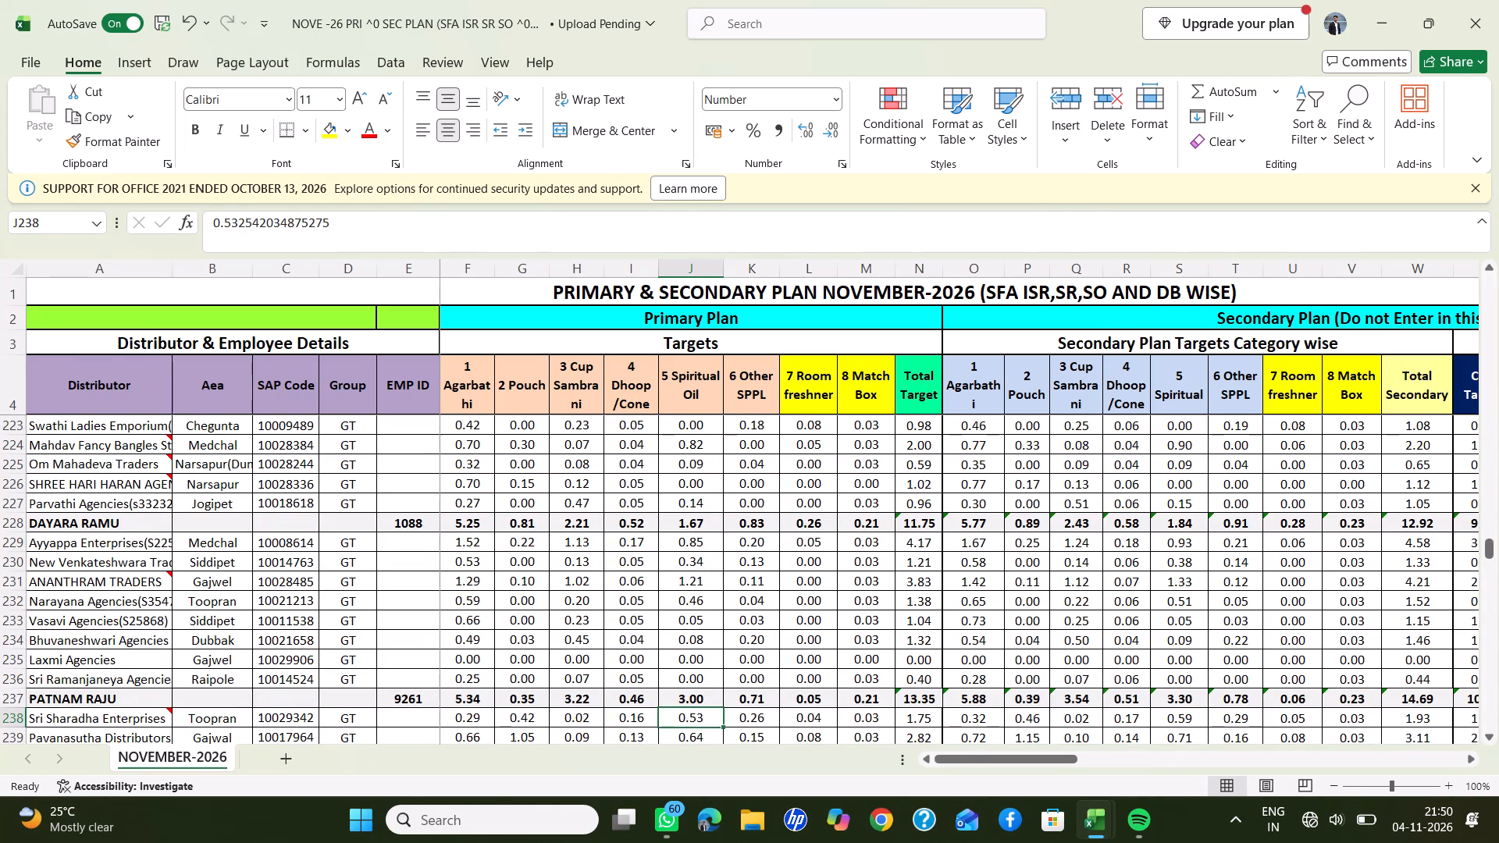
key("Down")
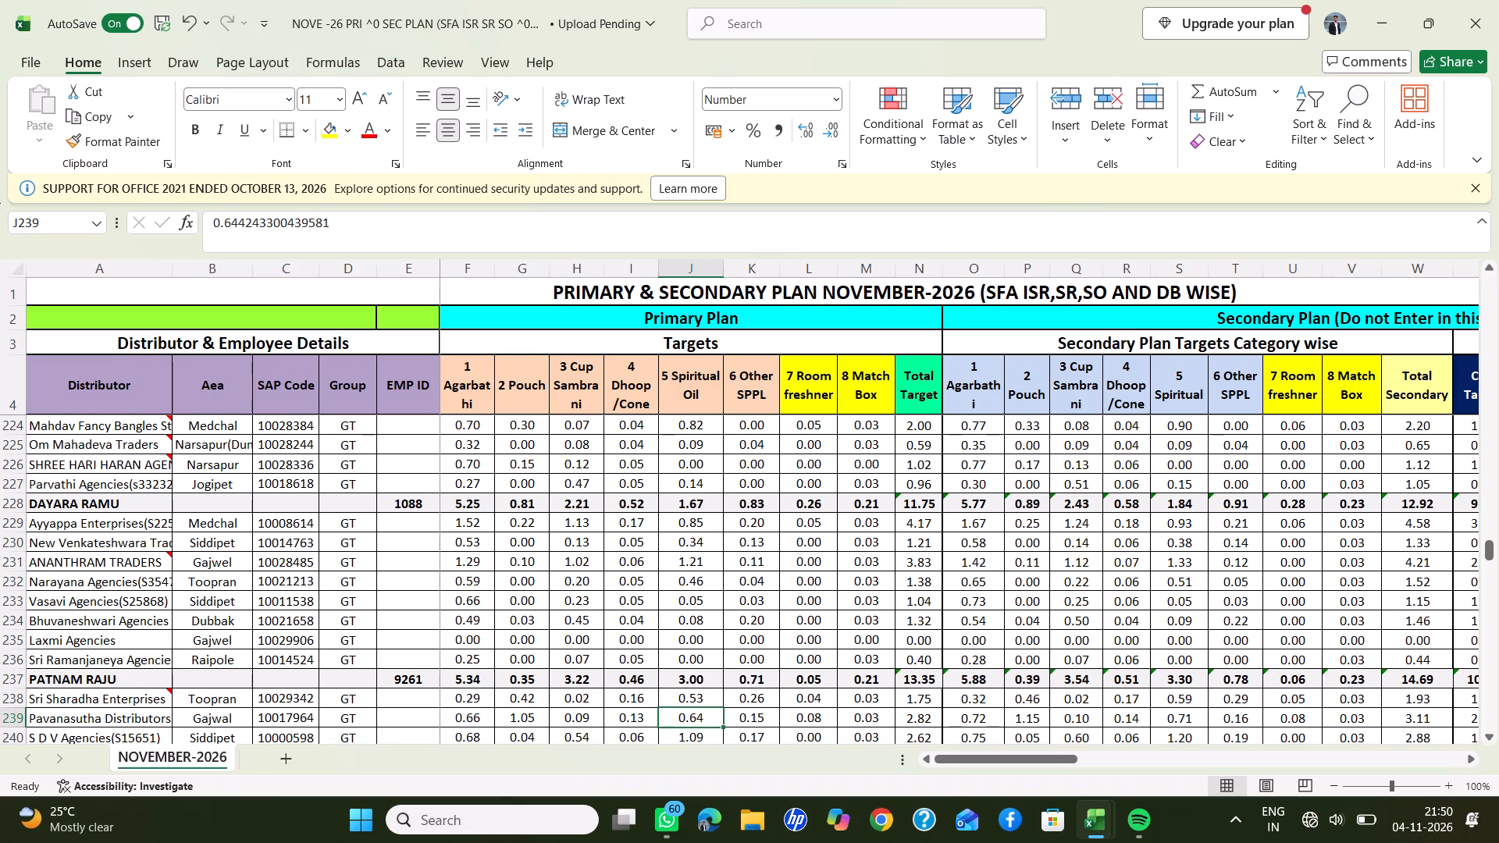
key("Down")
key("Down")
key("Down")
key("Down")
key("Down")
key("Down")
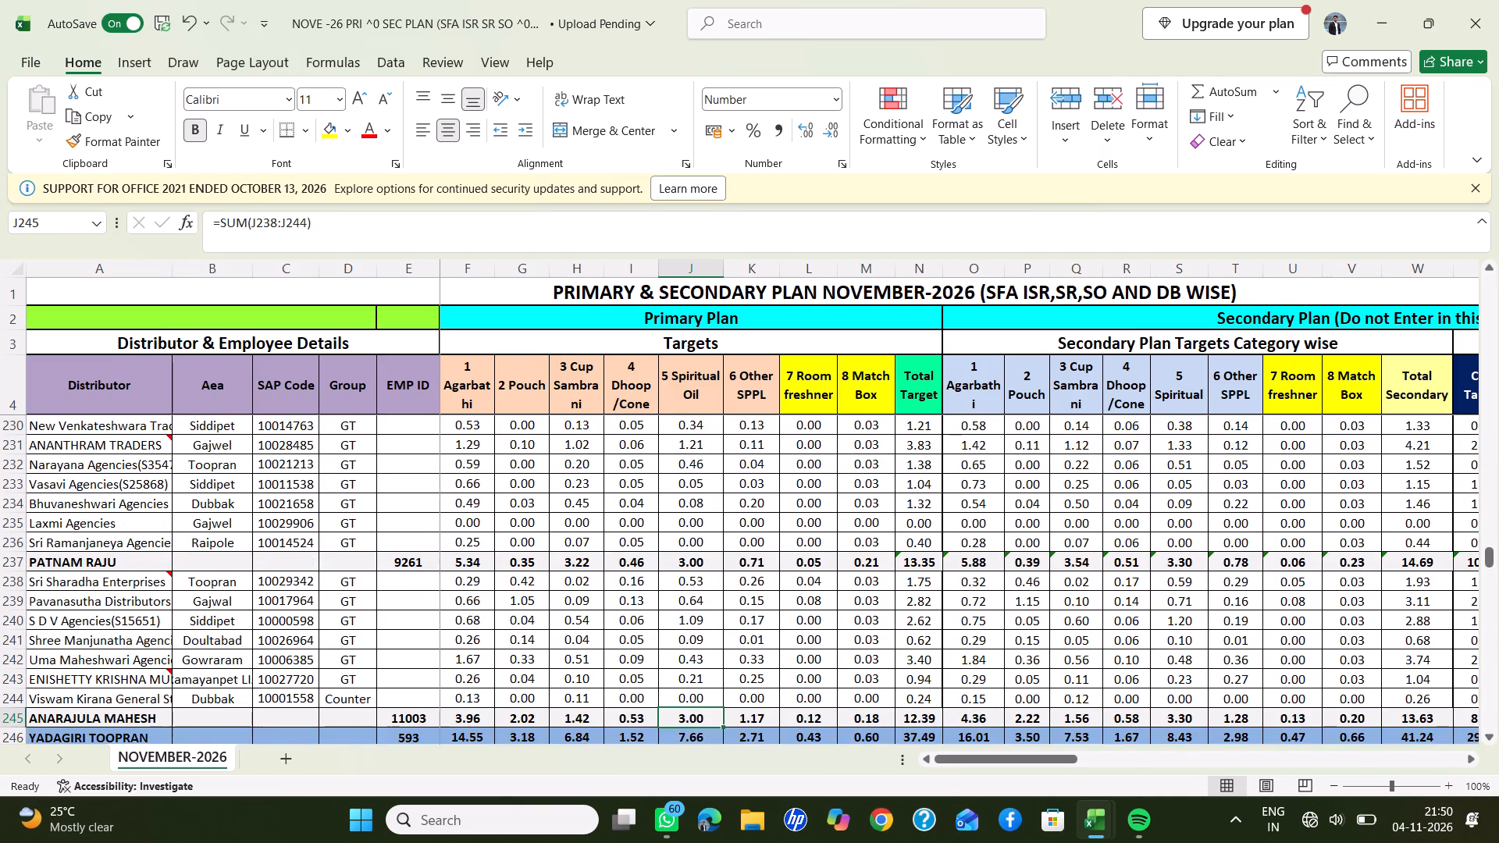
key("Down")
key("Down")
key("Down")
key("Down")
key("Down")
key("Down")
key("Down")
key("Down")
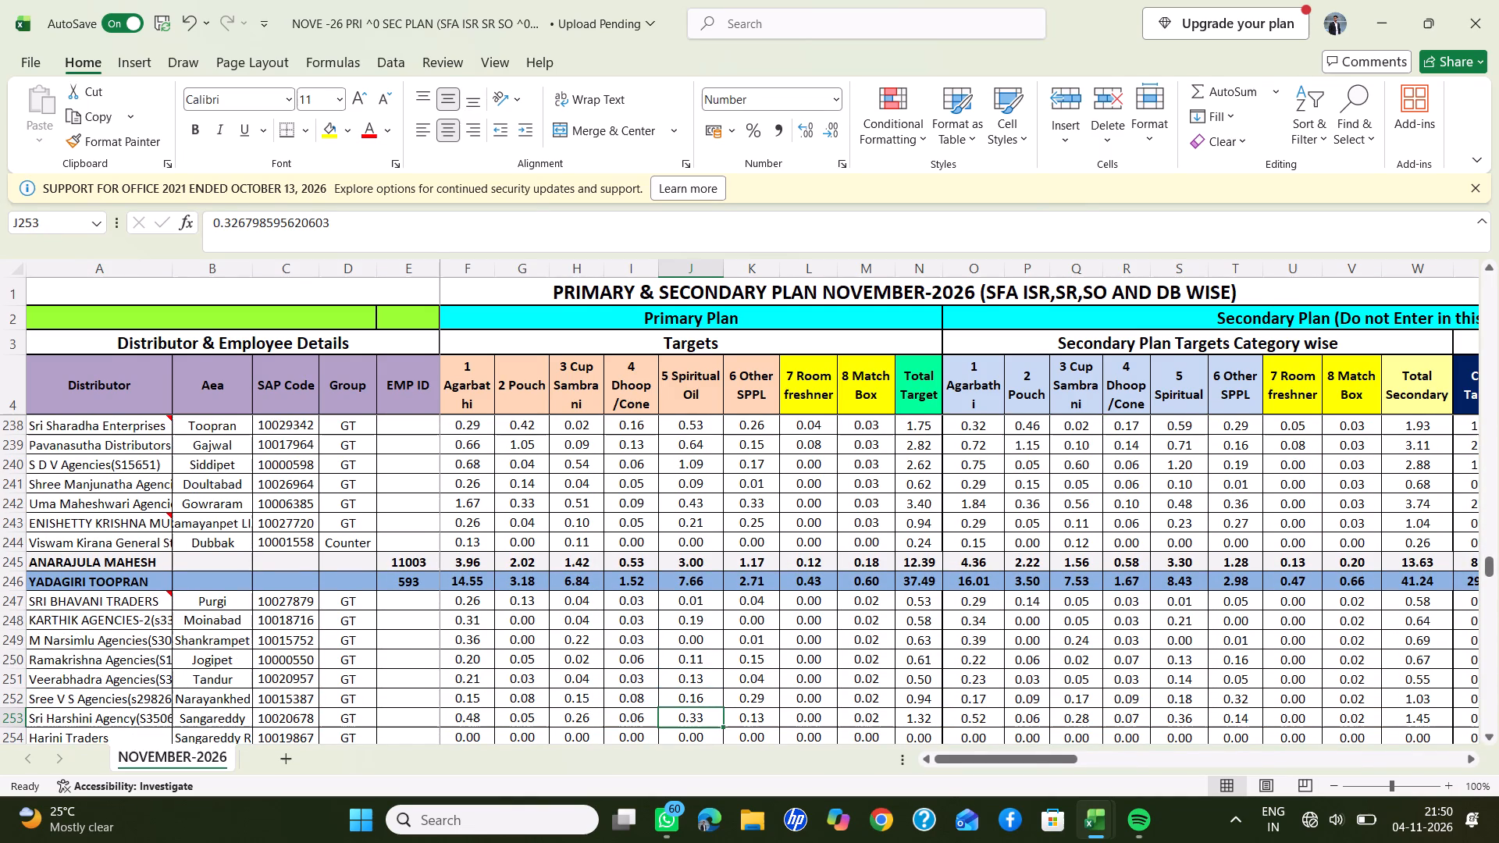
Save the November plan workbook.
key("ctrl+s")
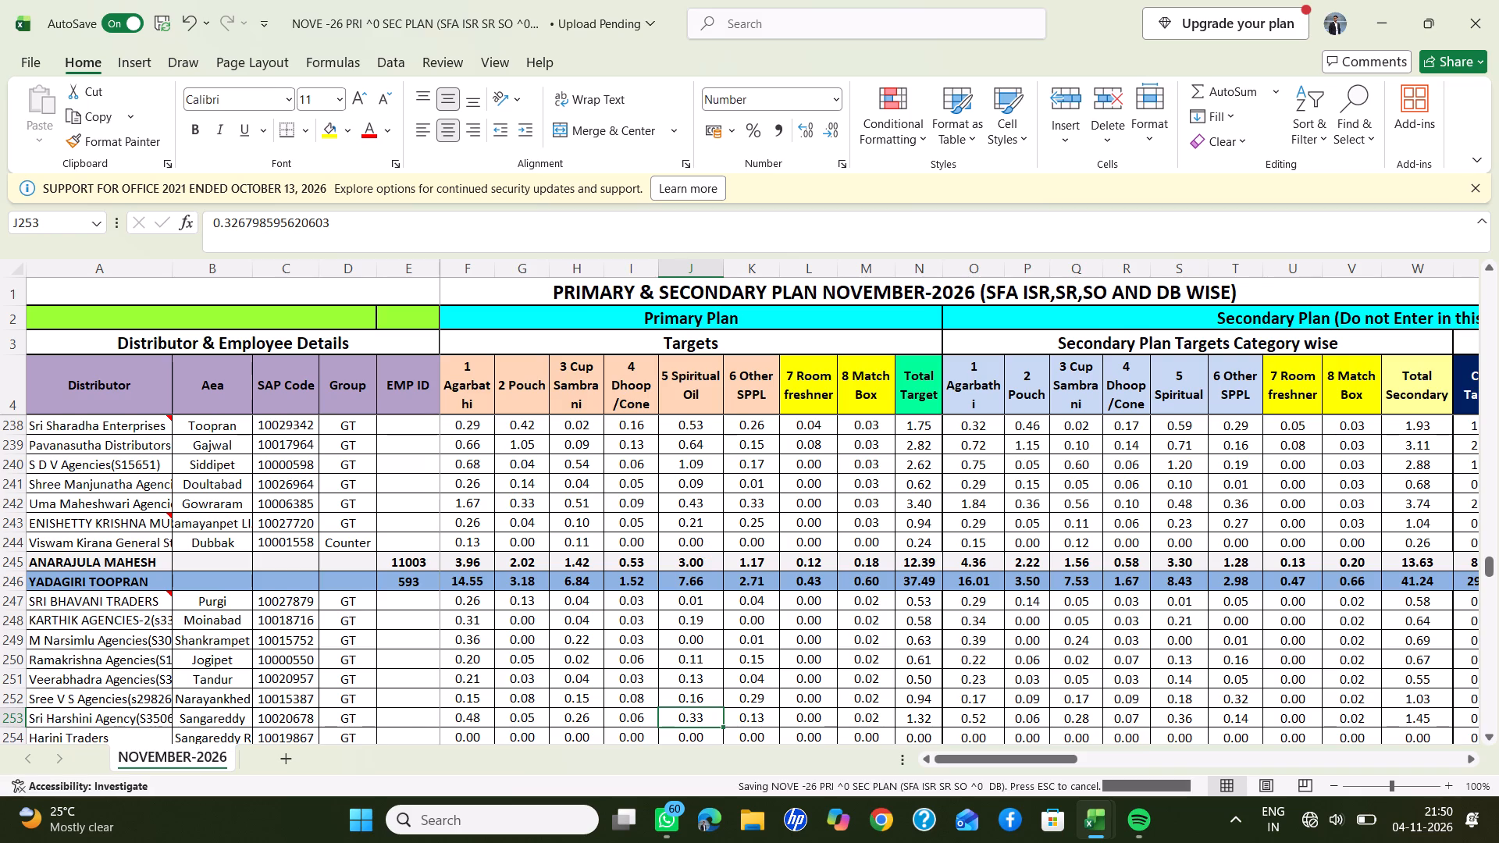
Examine the distributor targets down to row 259, and go back up to Bhuvaneshwari Agencies in row 234.
key("Down")
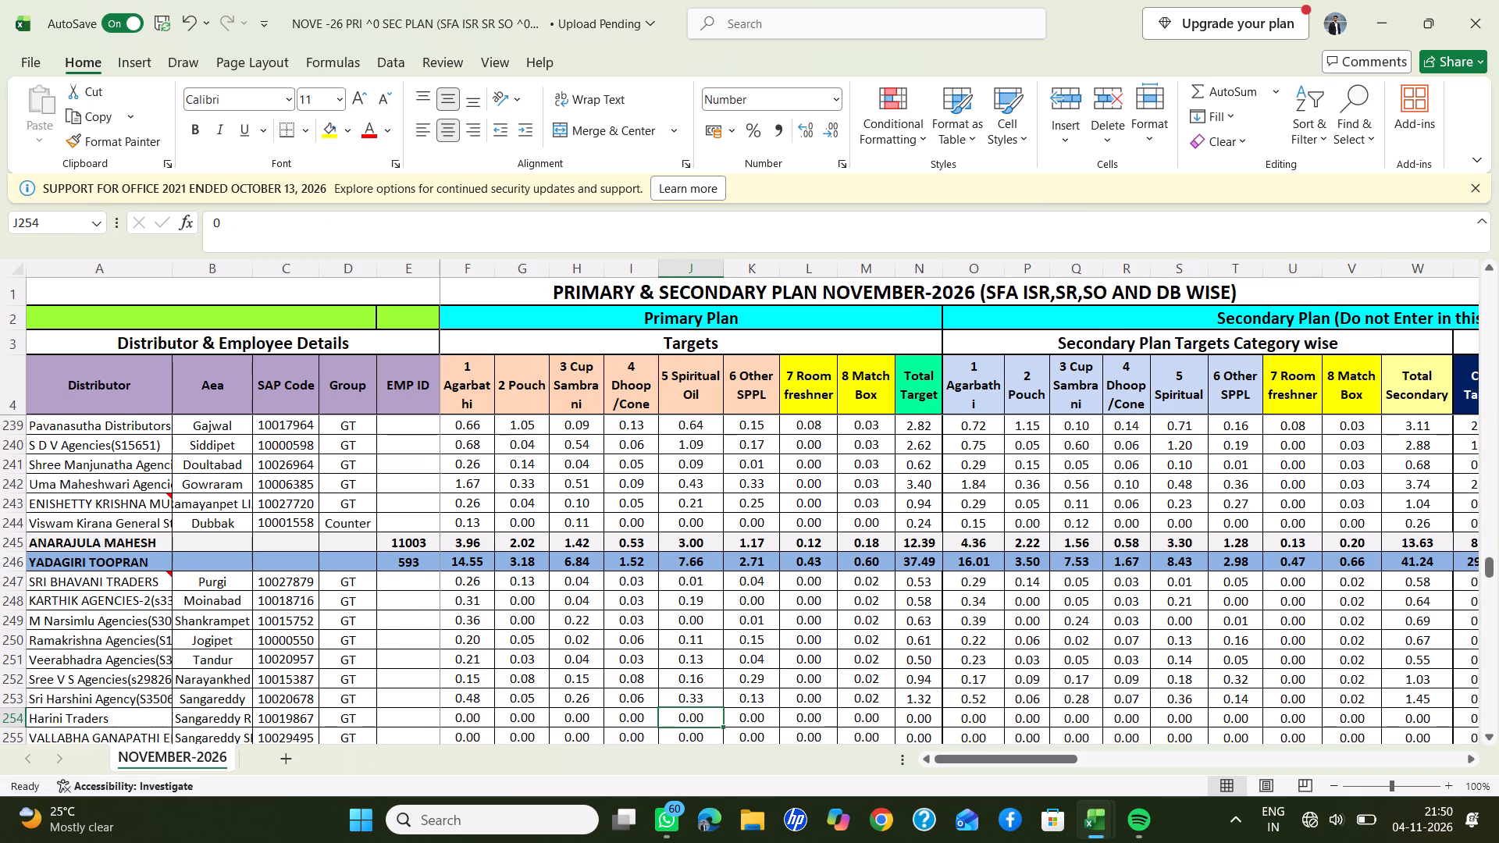
key("Down")
key("Down")
key("Down")
key("Down")
key("Down")
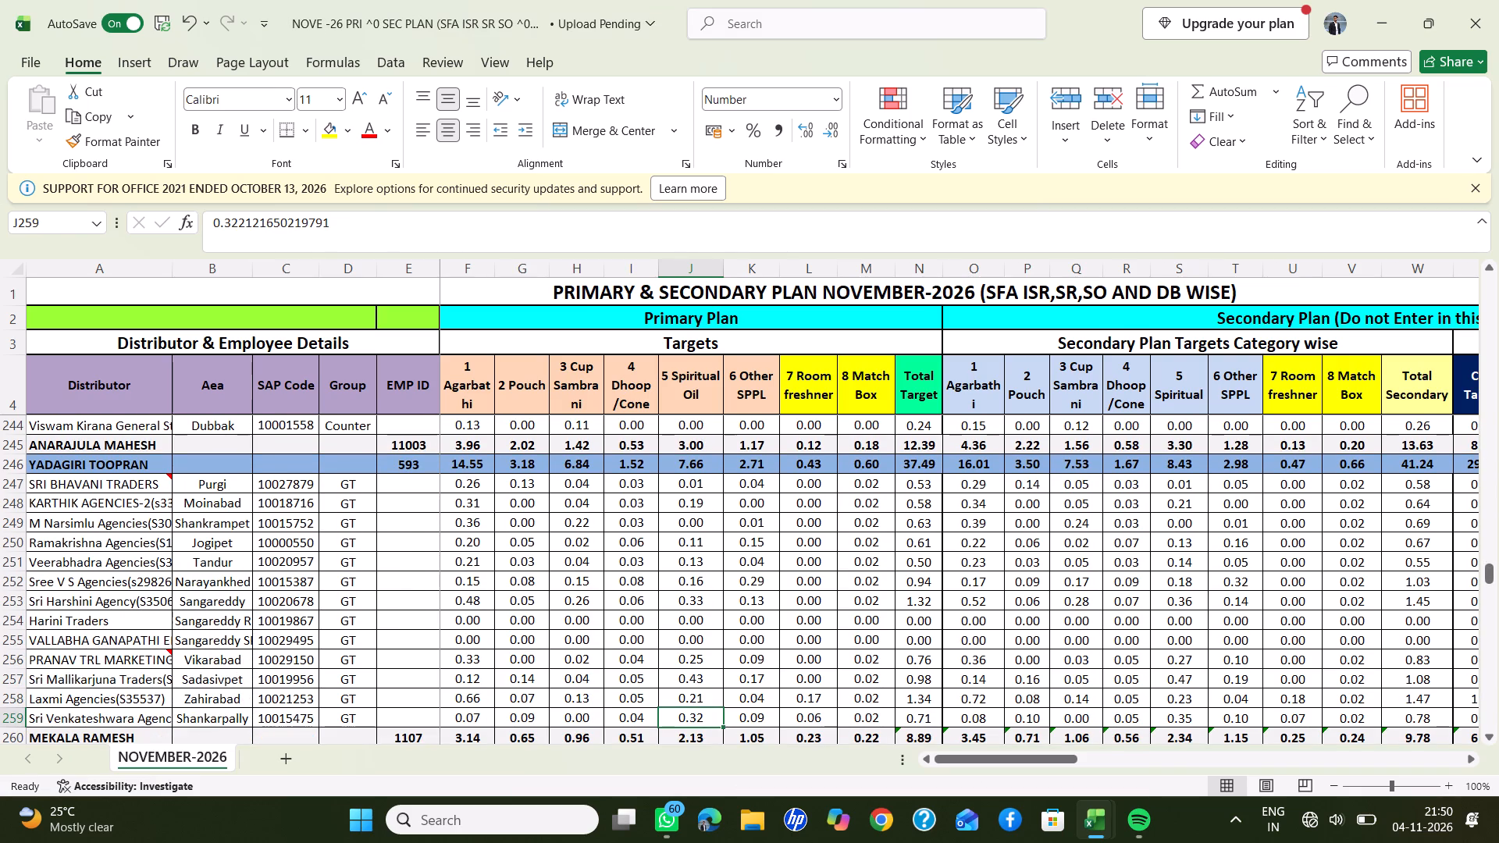
key("Up")
key("Up")
key("Up")
key("Up")
key("Up")
key("Up")
key("Up")
key("Up")
key("Up")
key("Up")
key("Up")
key("Up")
key("Up")
key("Up")
key("Up")
key("Up")
key("Up")
key("Up")
key("Up")
key("Up")
key("Up")
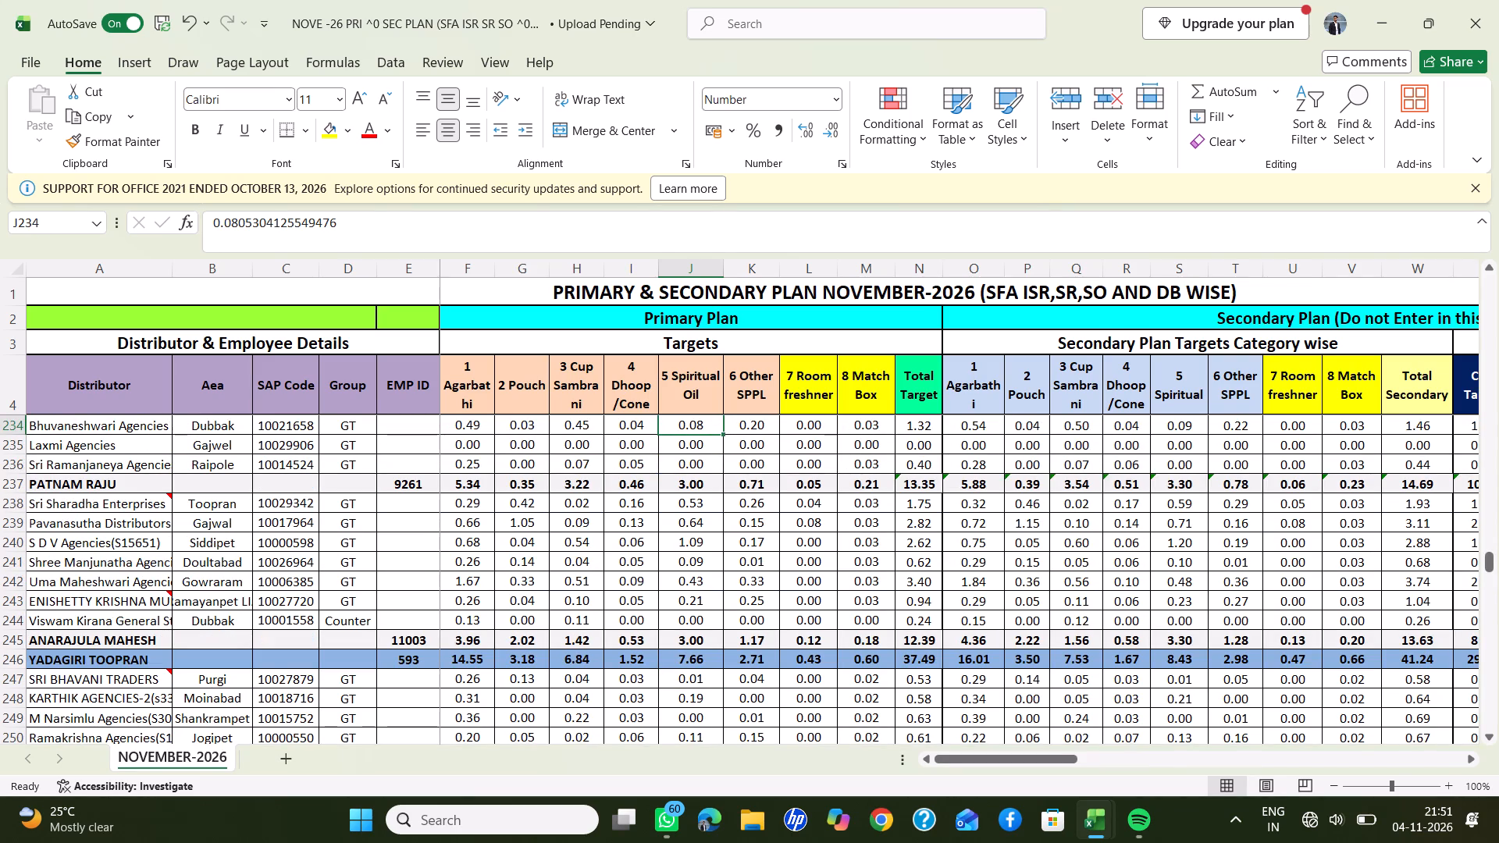
Review the primary targets from Bhuvaneshwari Agencies down past the Toopran subtotal to Lahari Super Market in row 263.
key("Down")
key("Down")
key("Down")
key("Down")
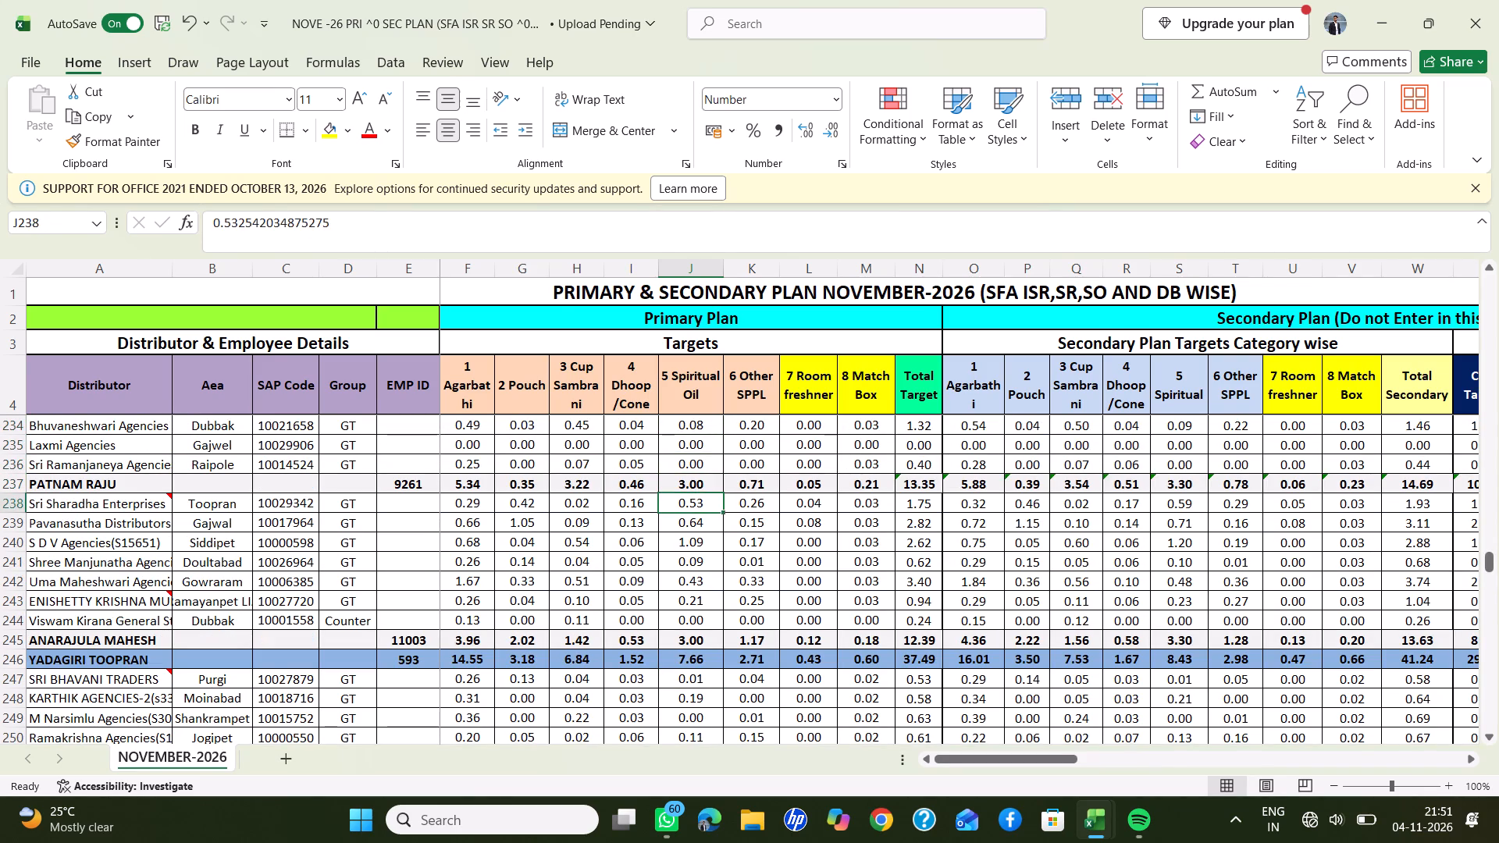
key("Down")
key("Down")
key("Down")
key("Down")
key("Down")
key("Down")
key("Down")
key("Down")
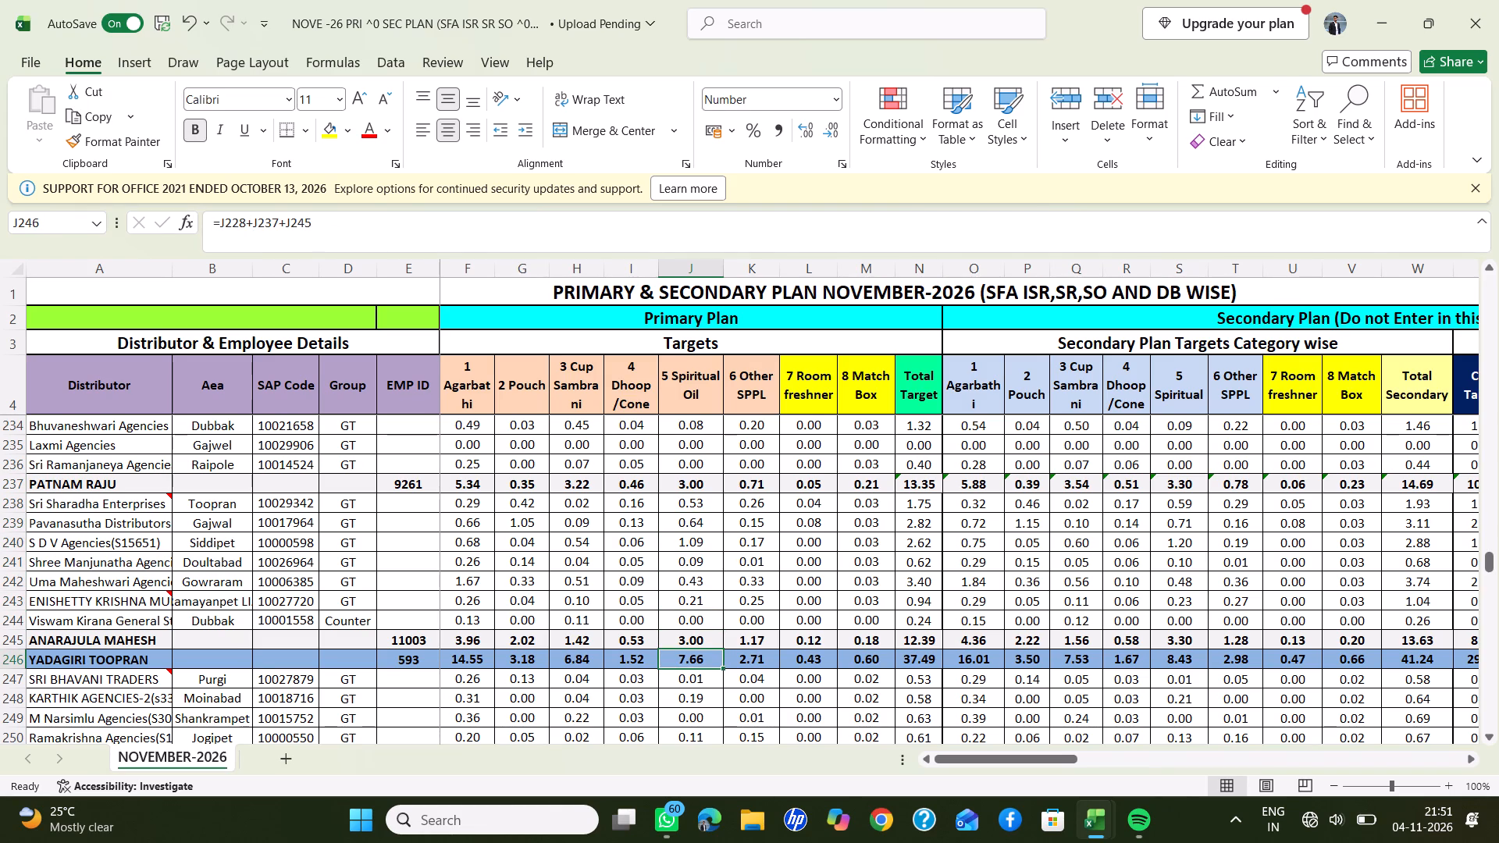
key("Down")
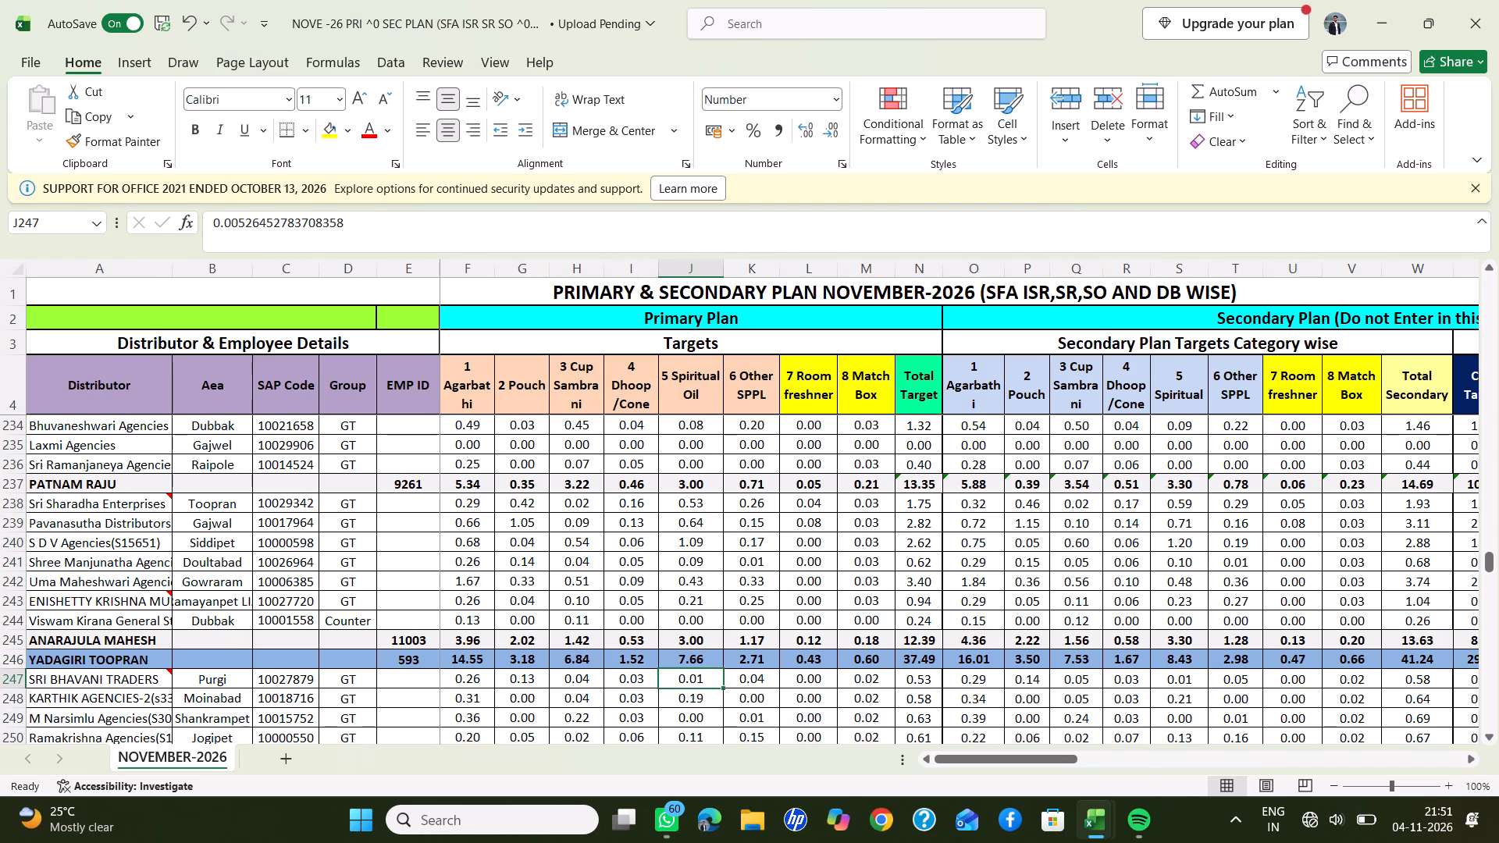
key("Down")
key("Down")
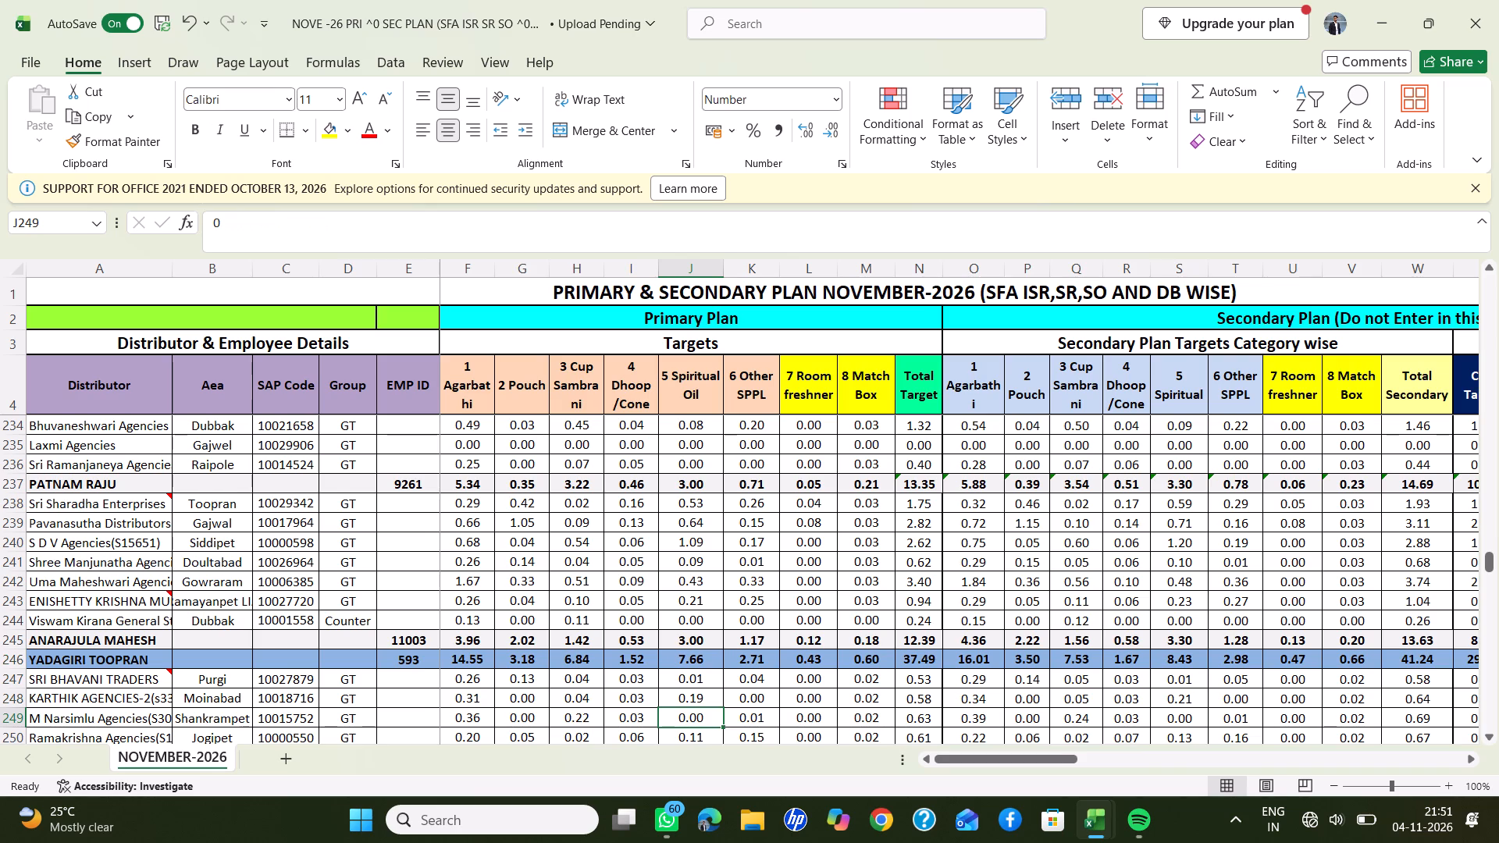
key("Down")
key("Down")
key("Down")
key("Down")
key("Down")
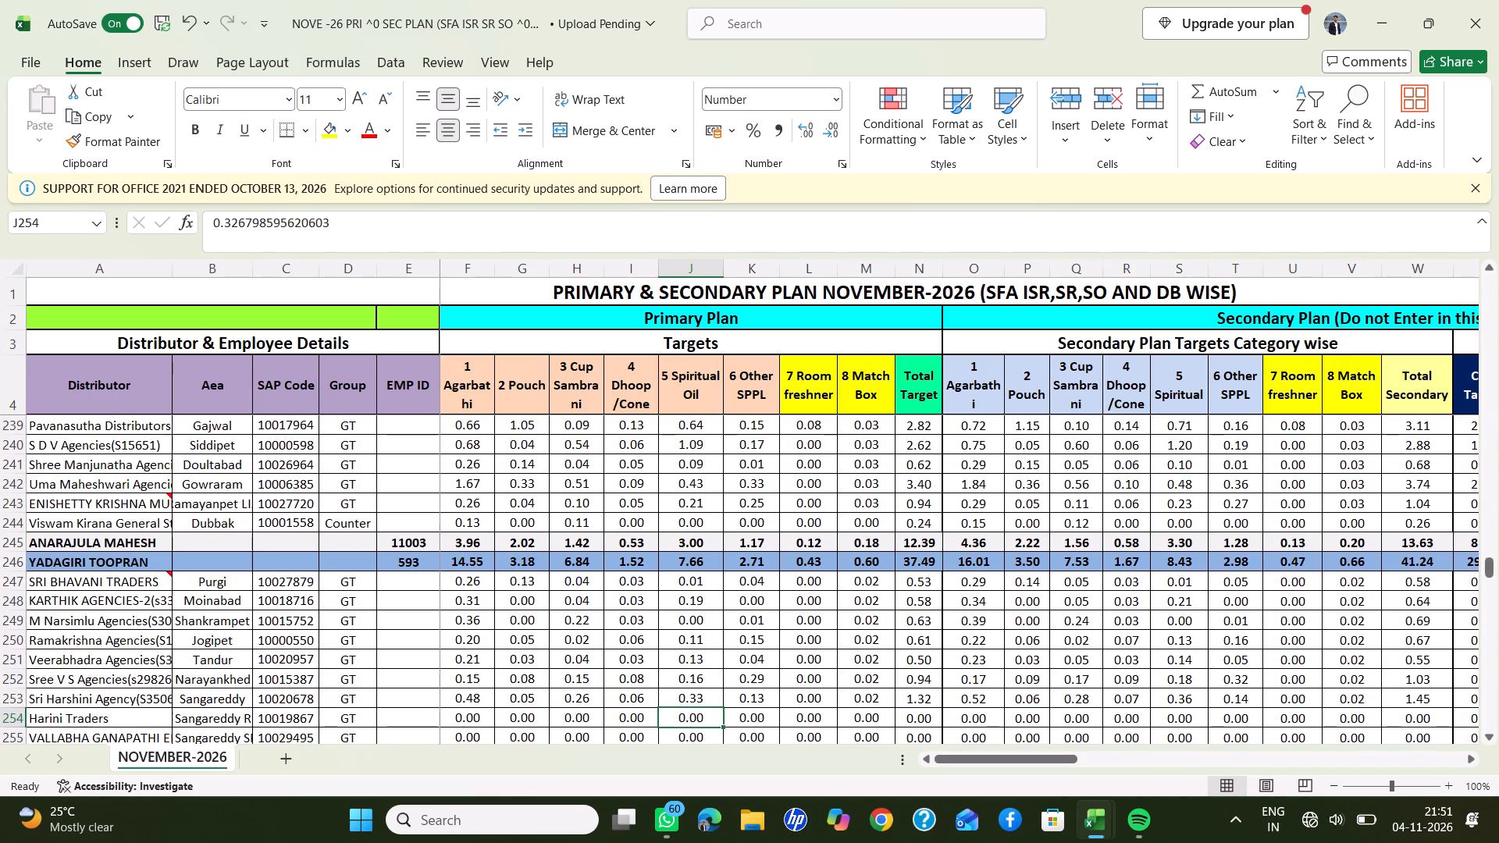
key("Down")
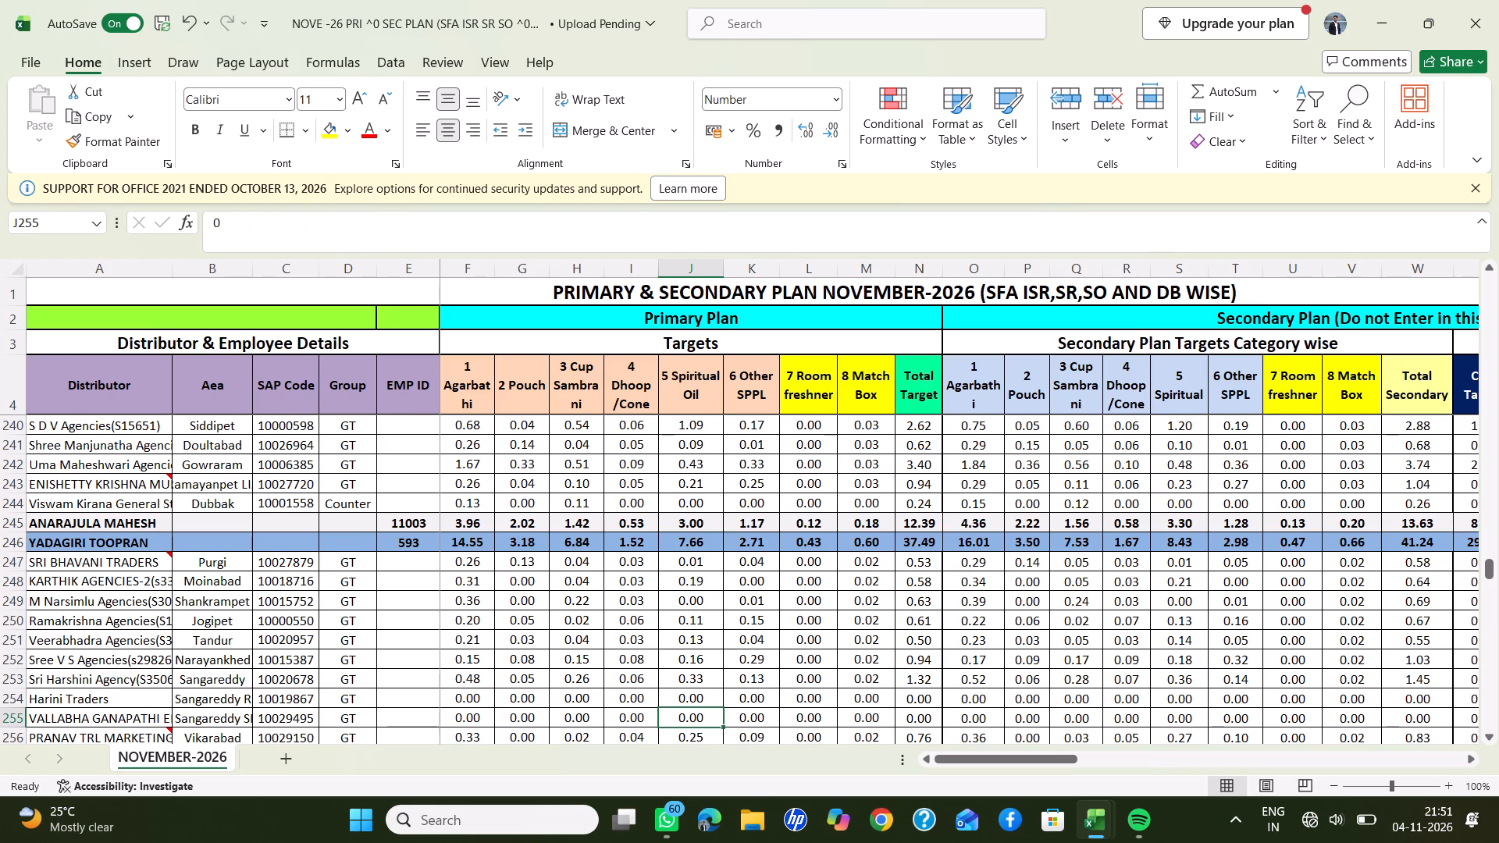
key("Down")
key("Down")
key("Down")
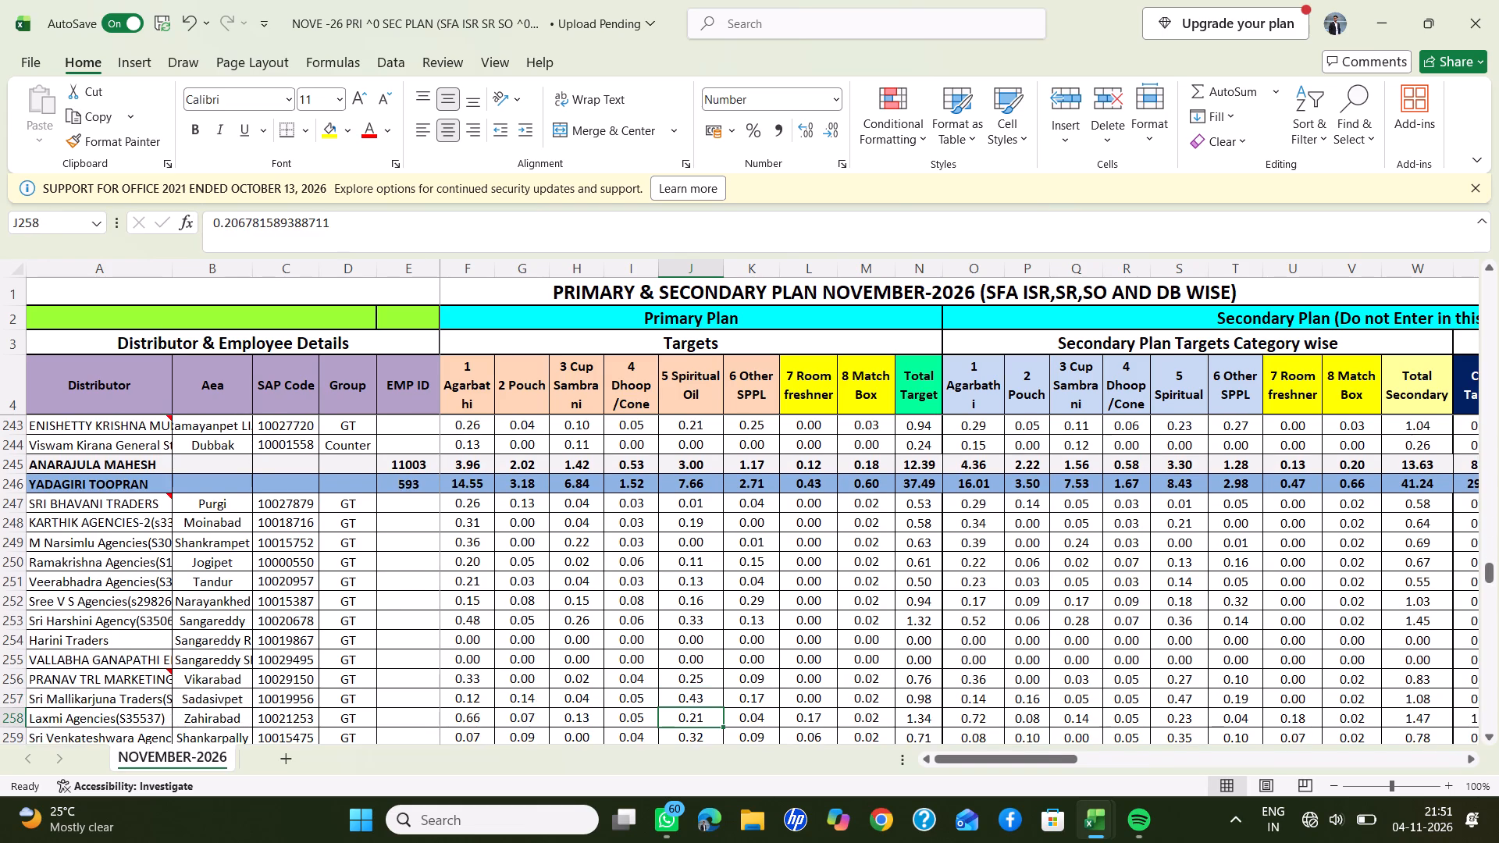
key("Down")
key("Down")
key("Down")
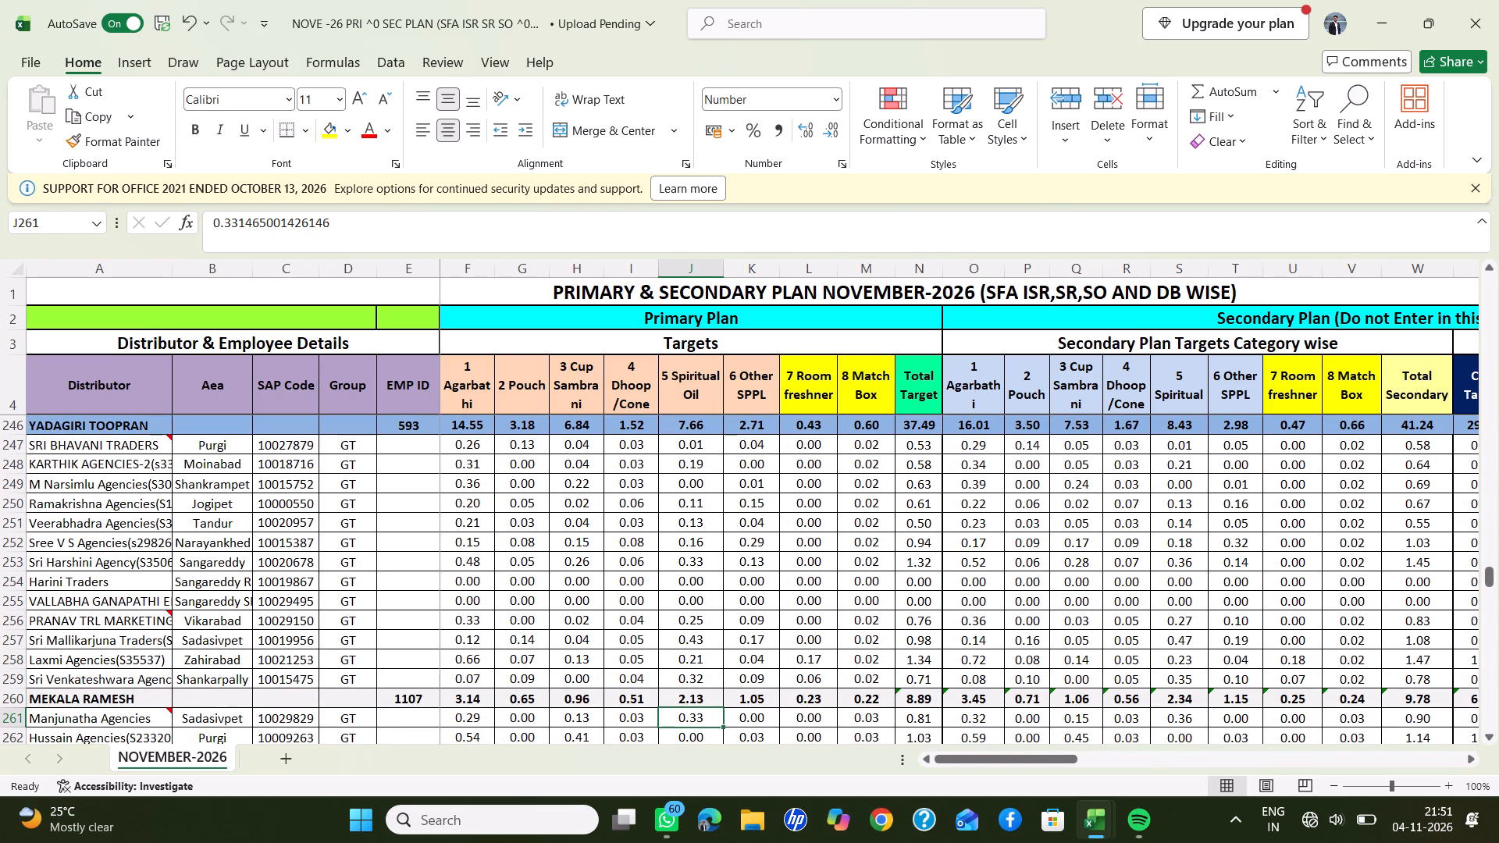
key("Down")
key("Down")
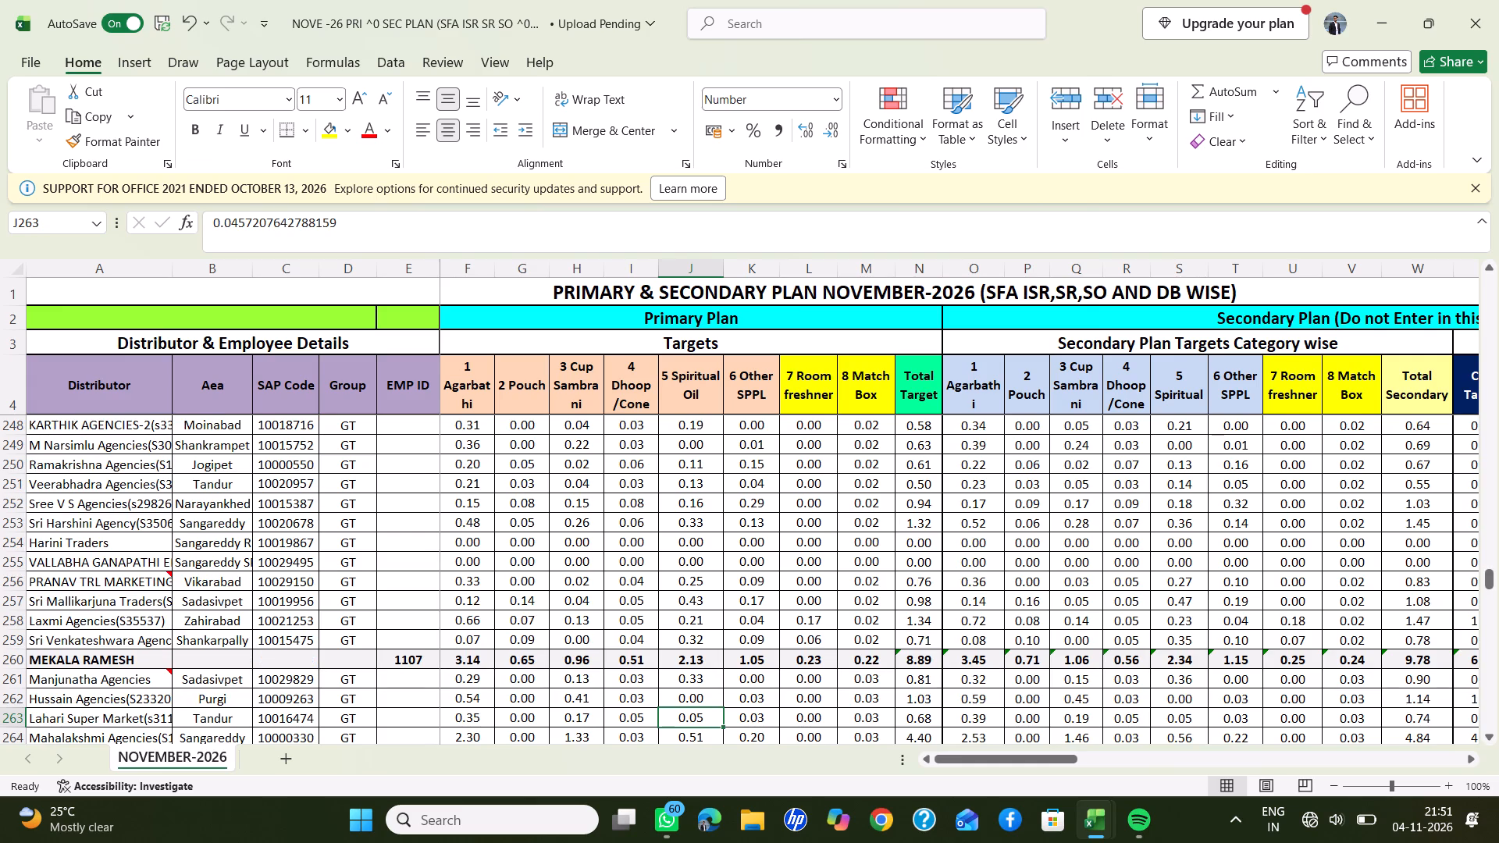
Recheck the distributor targets upward from Lahari Super Market to the Toopran Spiritual Oil subtotal in row 246.
key("Up")
key("Up")
key("Up")
key("Up")
key("Up")
key("Up")
key("Up")
key("Up")
key("Up")
key("Up")
key("Up")
key("Up")
key("Up")
key("Up")
key("Up")
key("Up")
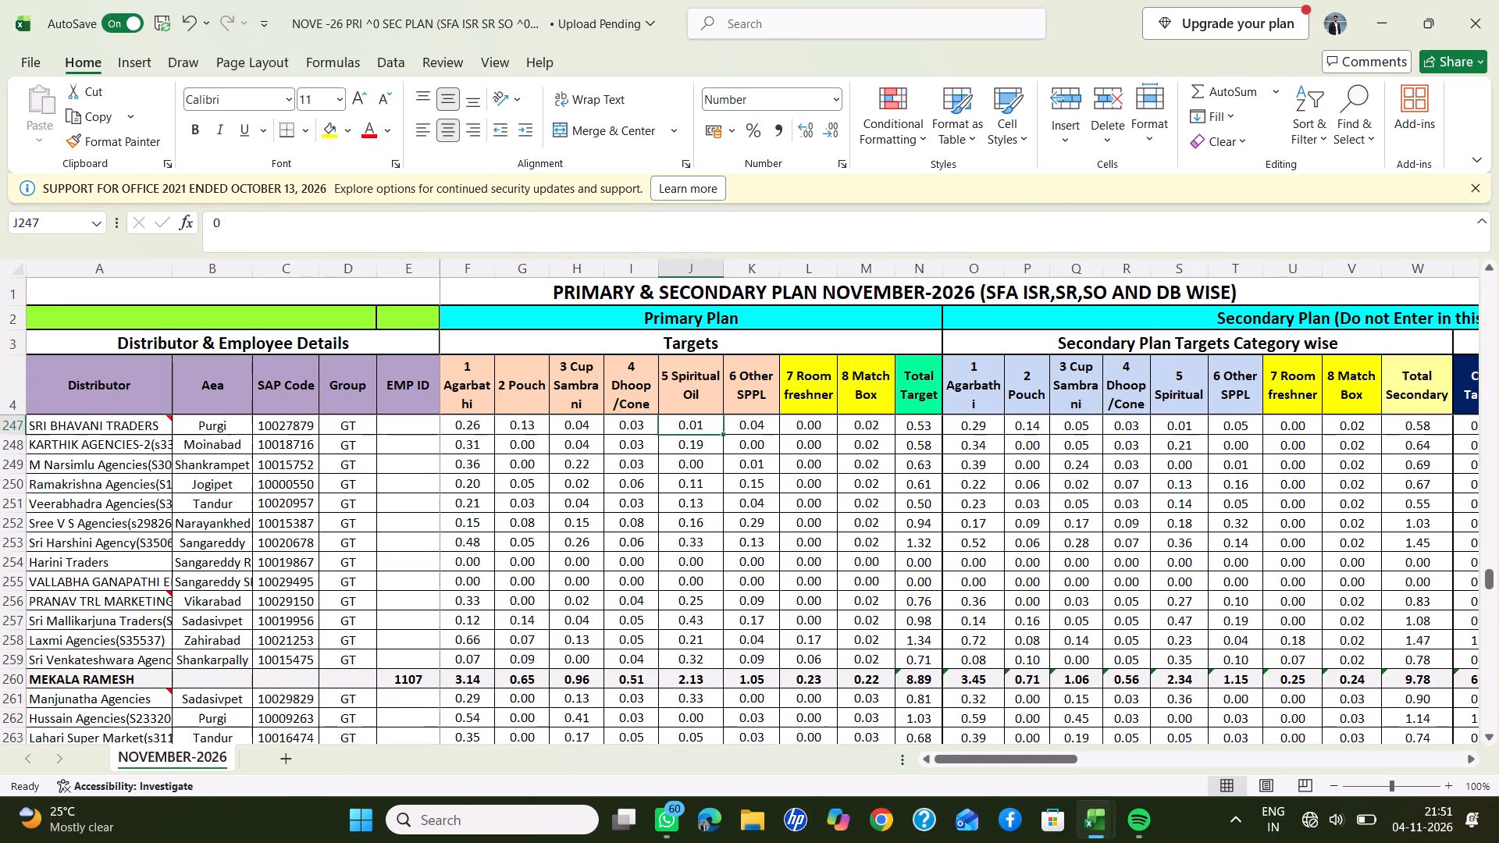
key("Up")
key("Up")
key("Down")
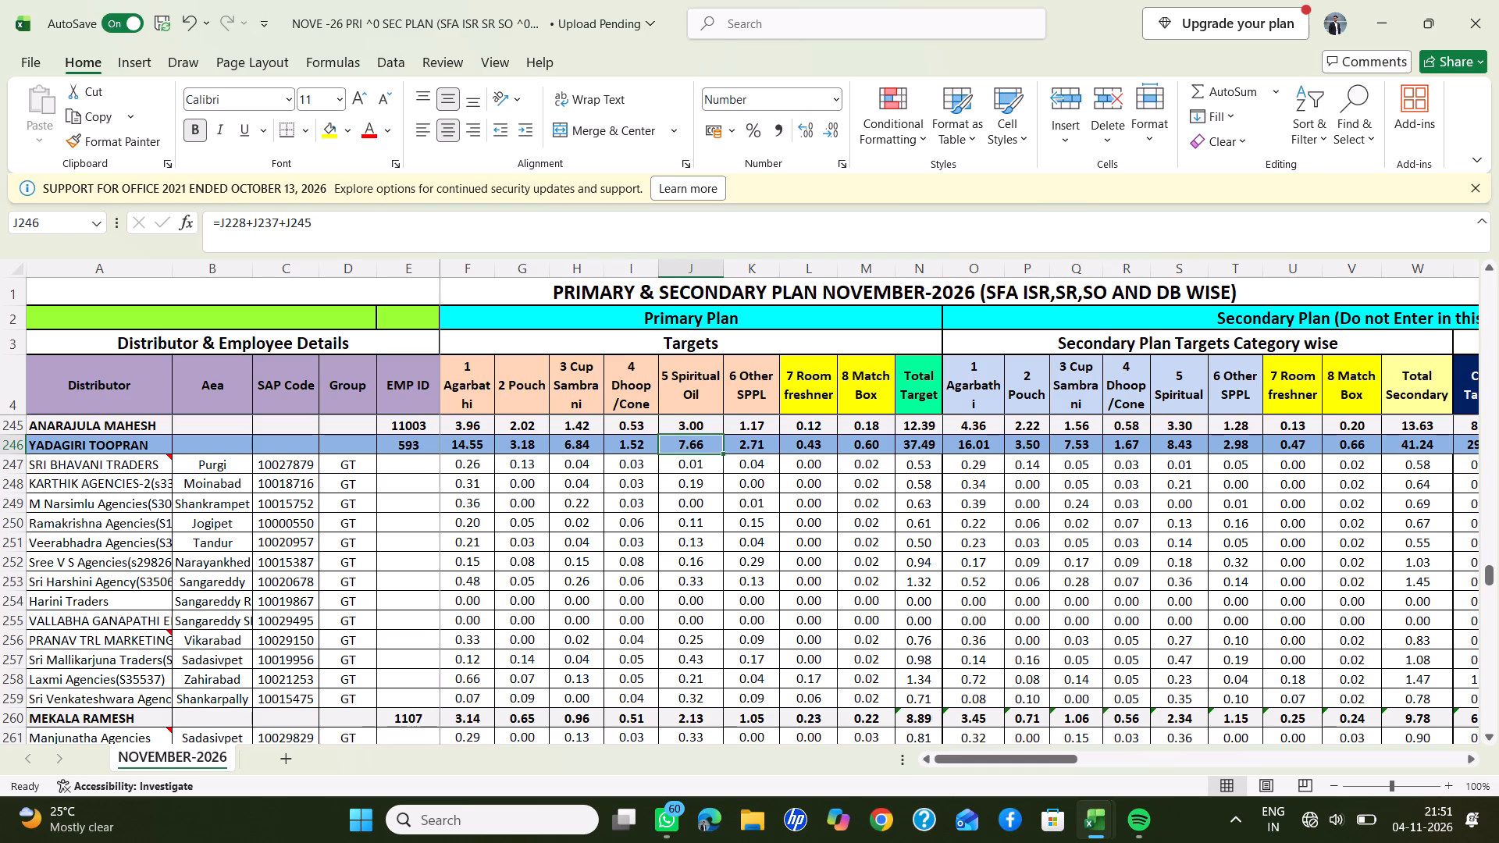
Review the primary targets of the first distributors below the Toopran subtotal, across to the Total Target in row 249.
left_click(479, 469)
key("Down")
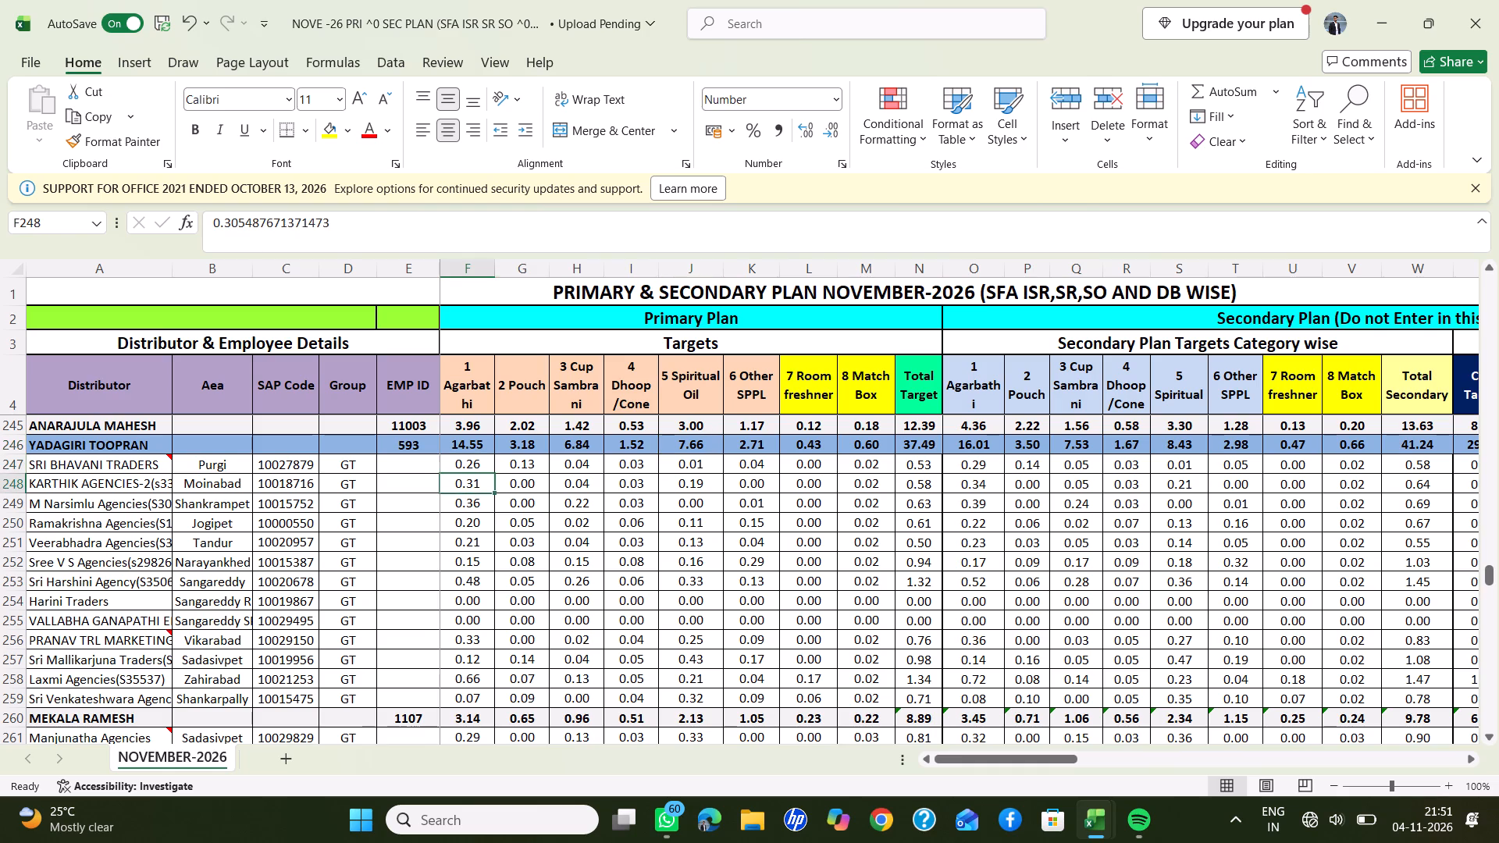
key("Down")
key("Right")
key("Right")
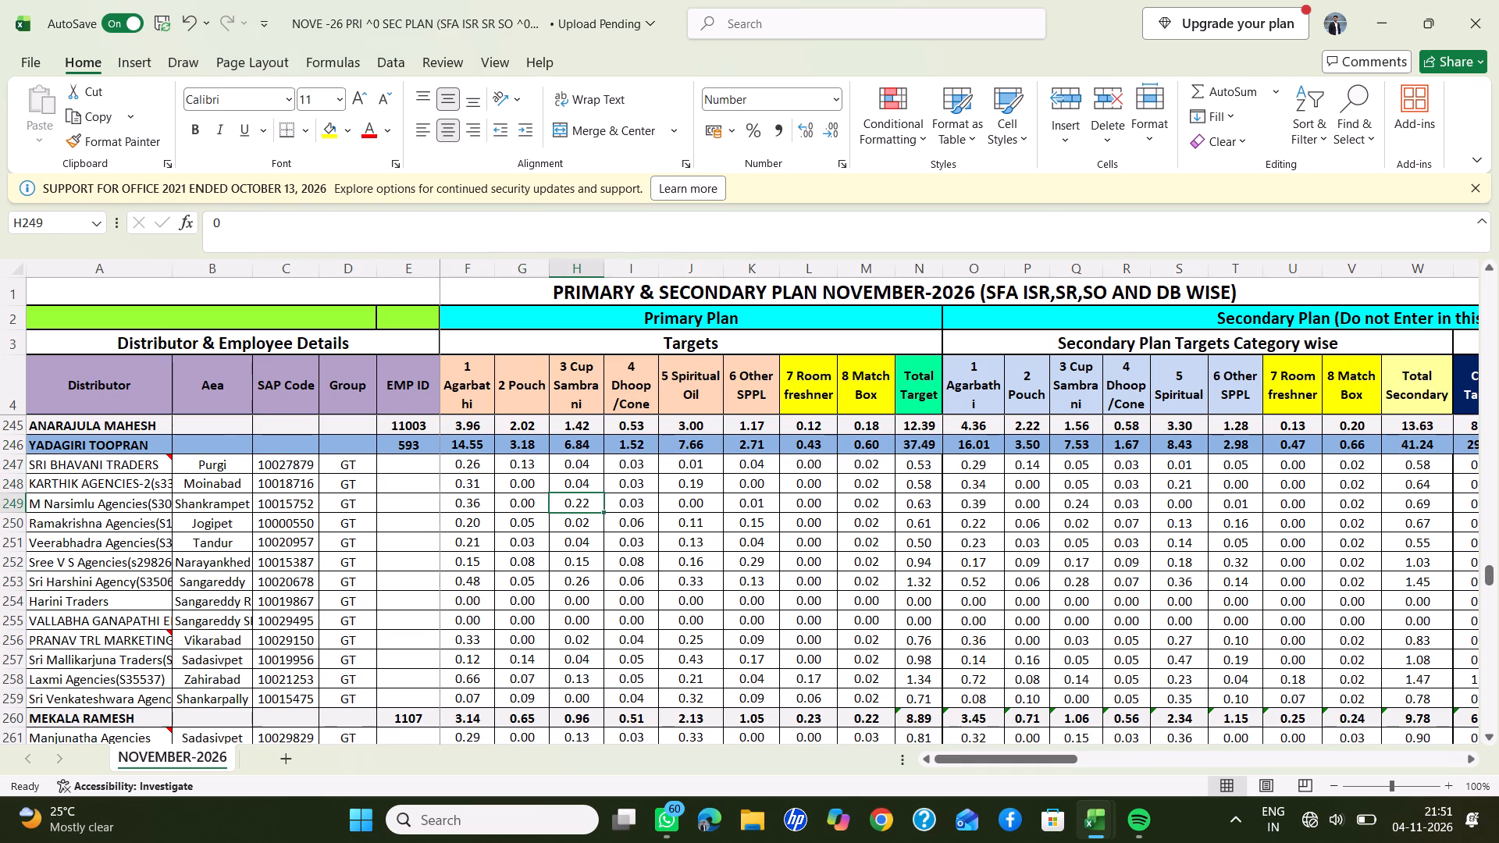
key("Right")
key("Right")
key("Right")
key("Right")
key("Right")
key("Right")
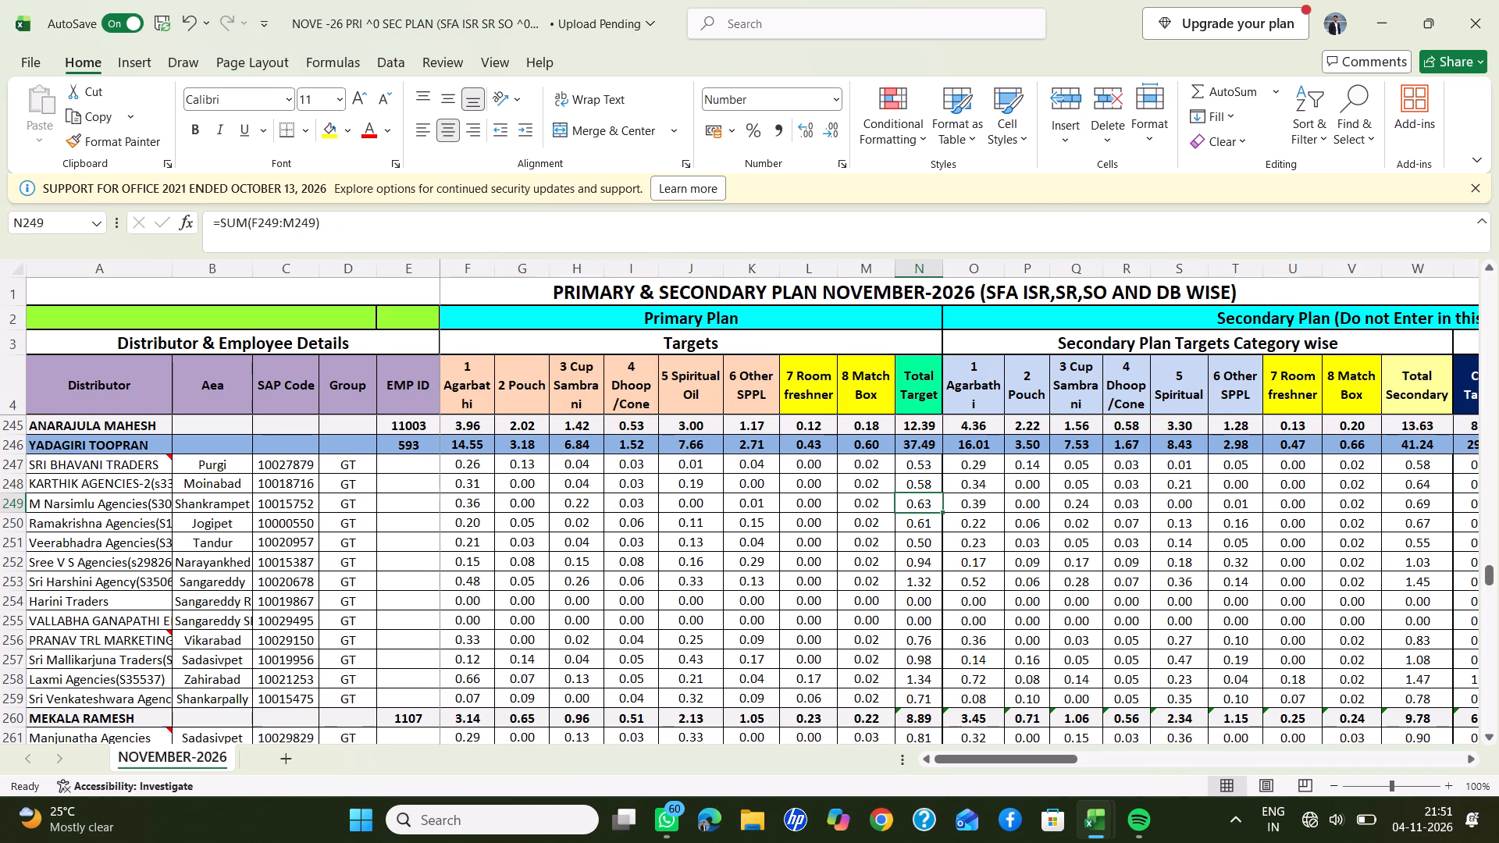
Check the primary Total Target of each distributor from row 250 down to the subtotal in row 260.
key("Down")
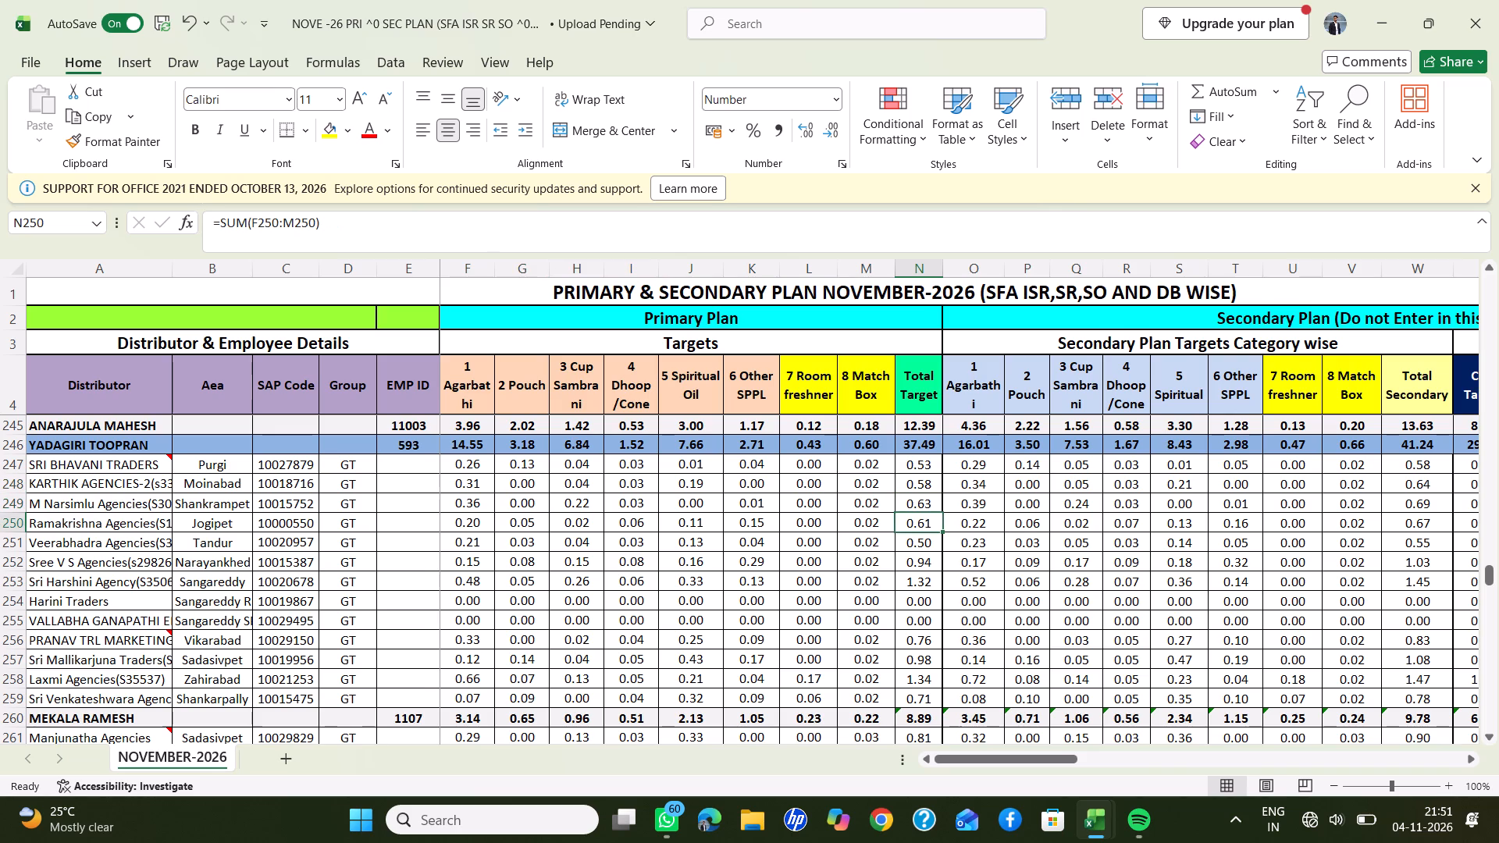
key("Down")
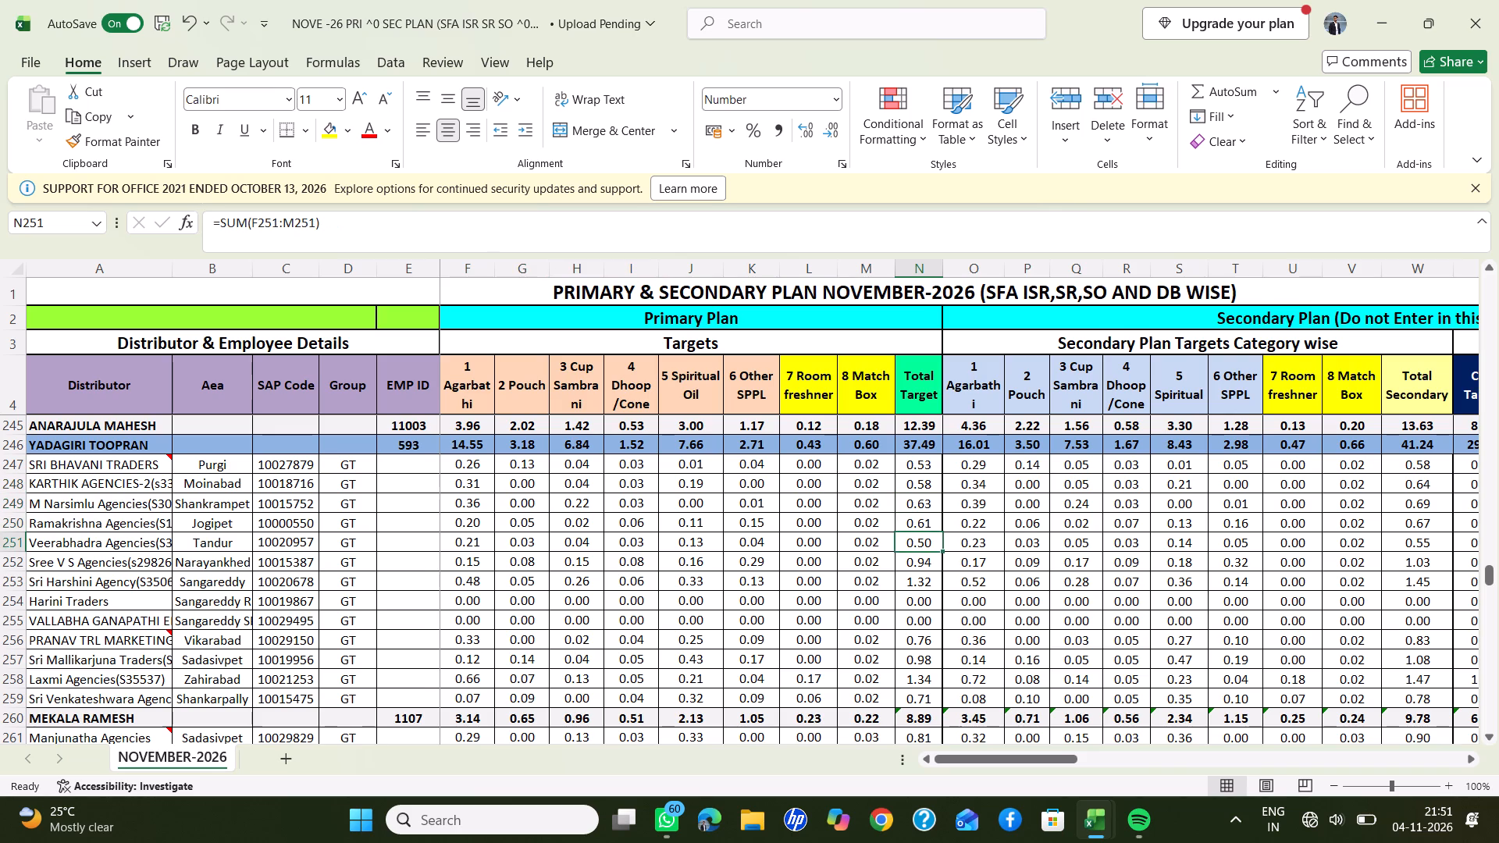
key("Down")
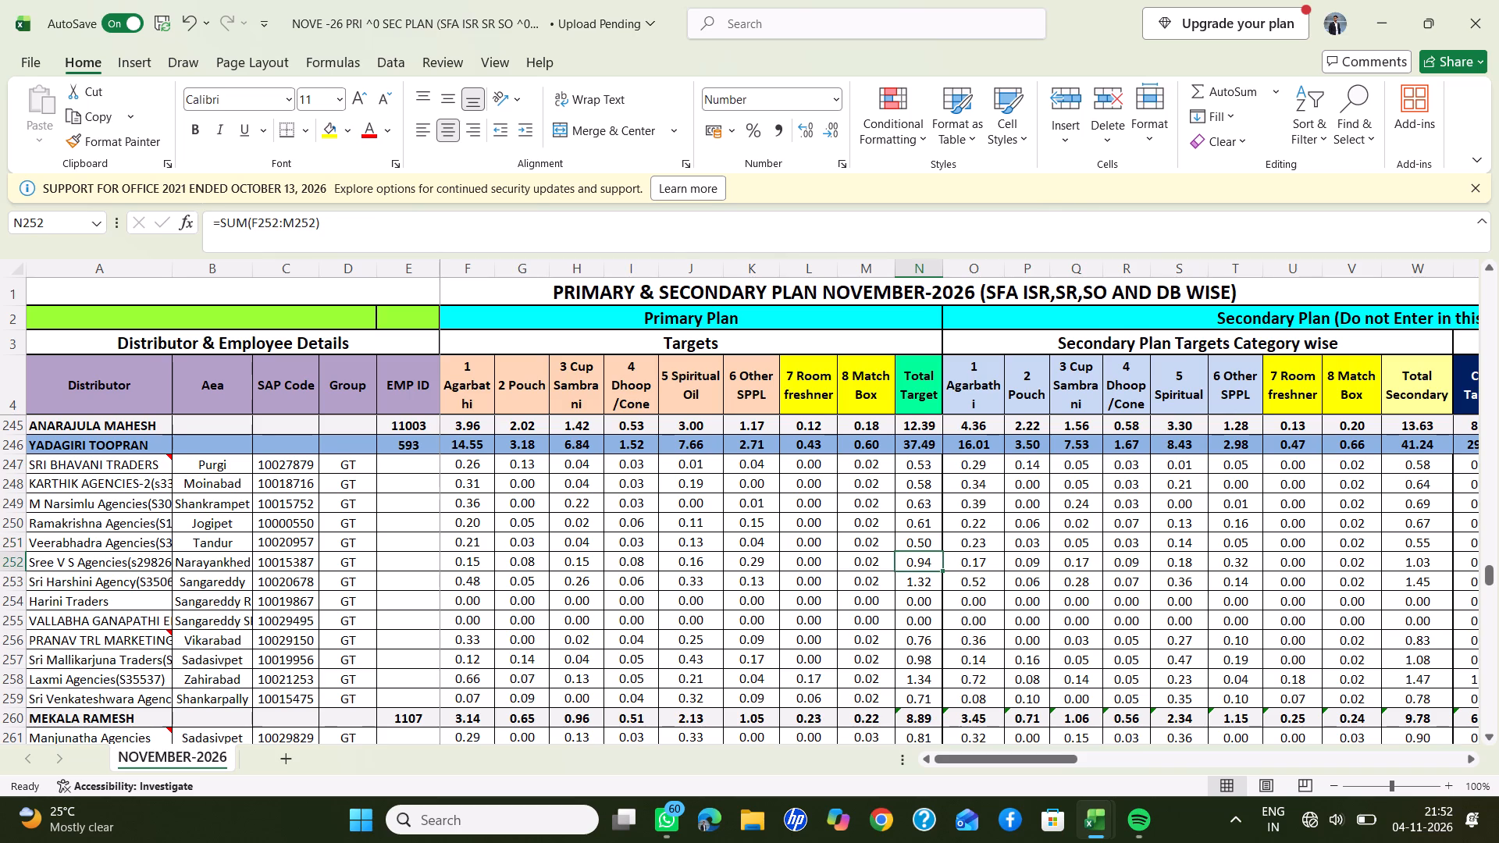
key("Down")
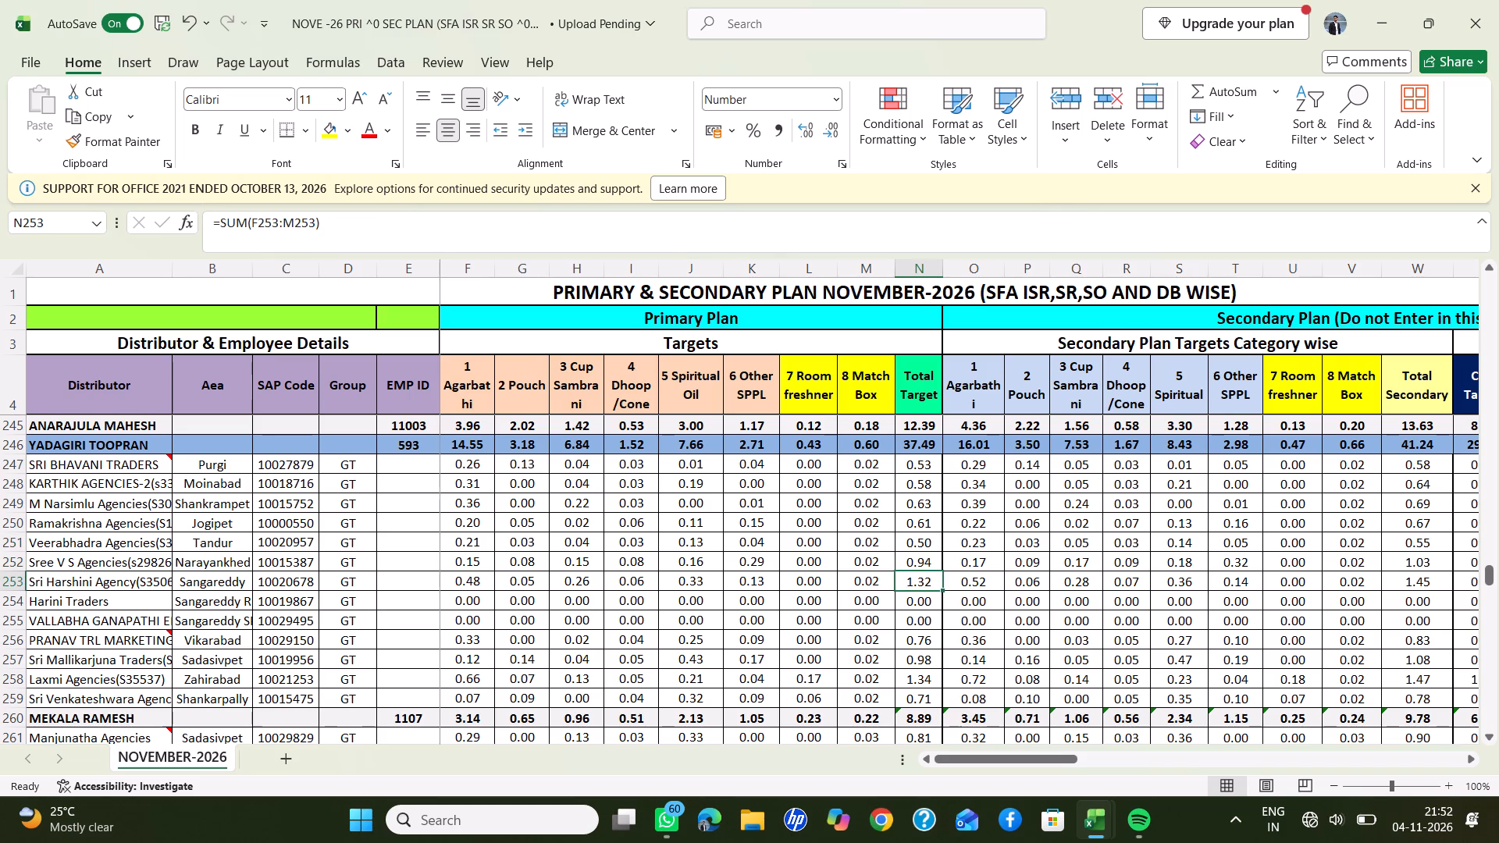
key("Down")
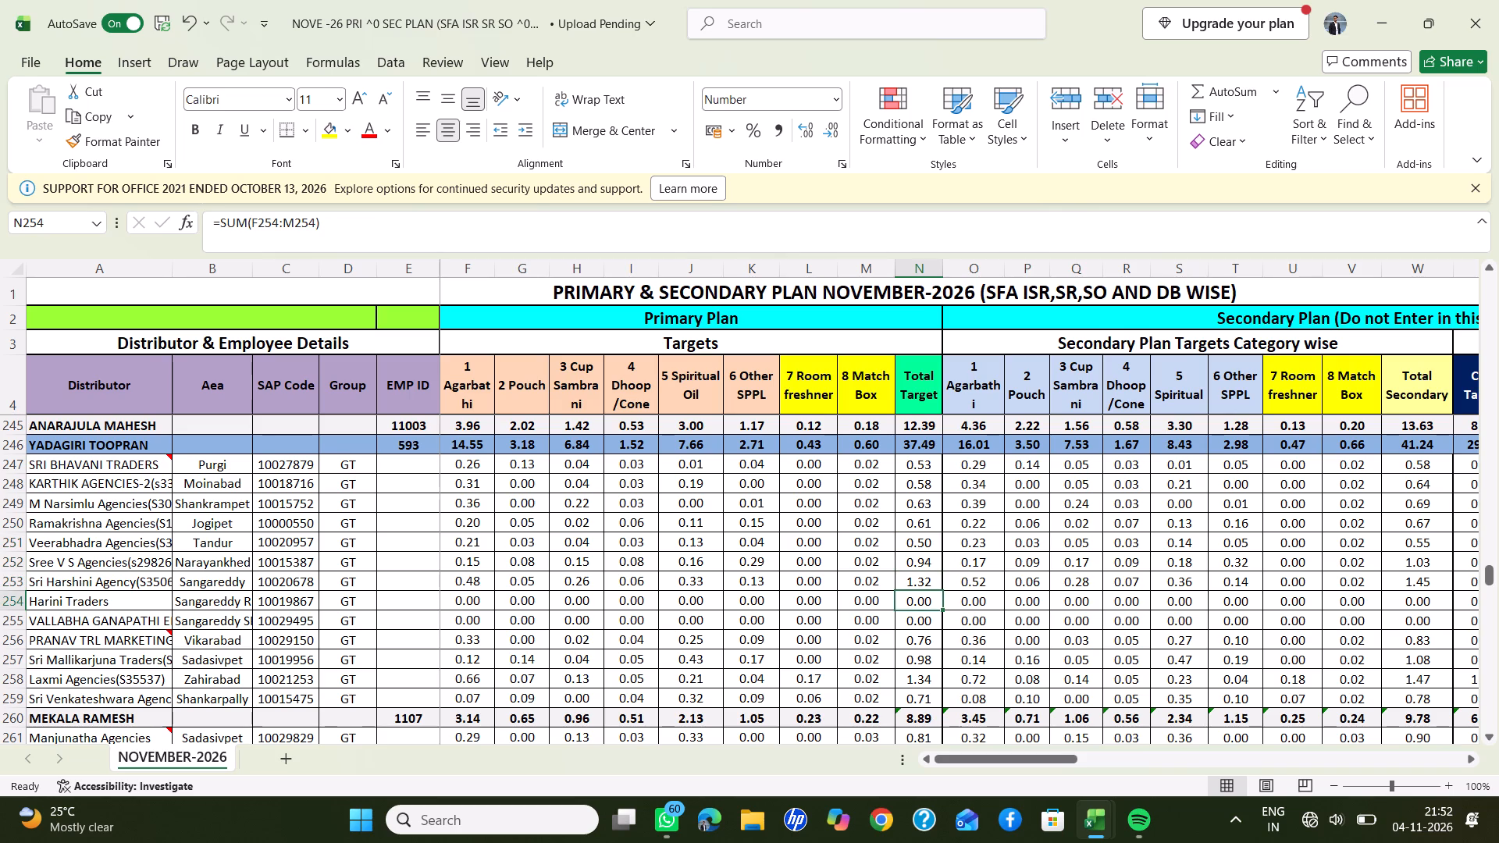
key("Down")
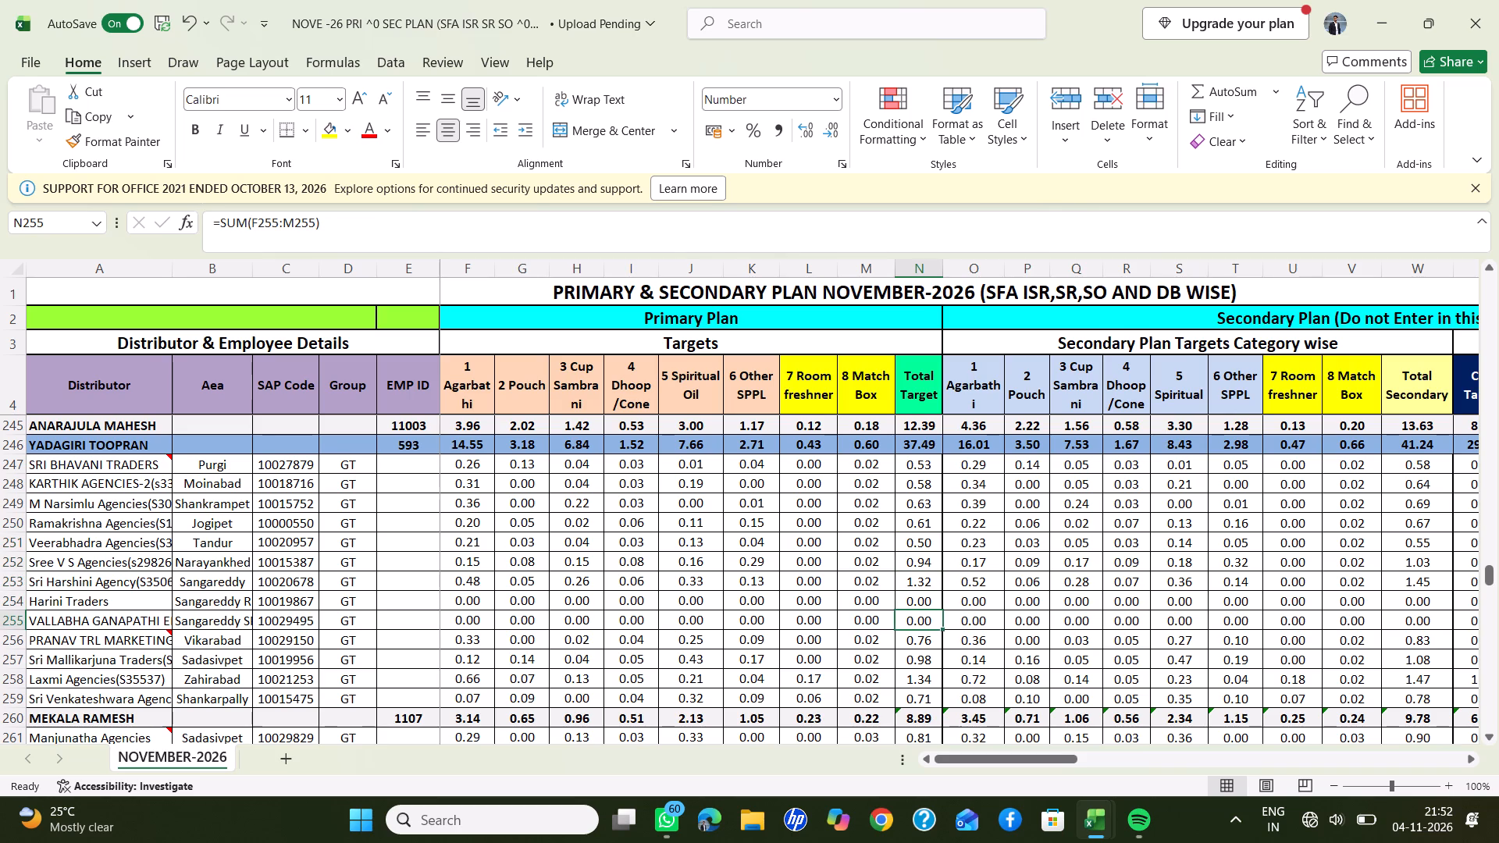
key("Down")
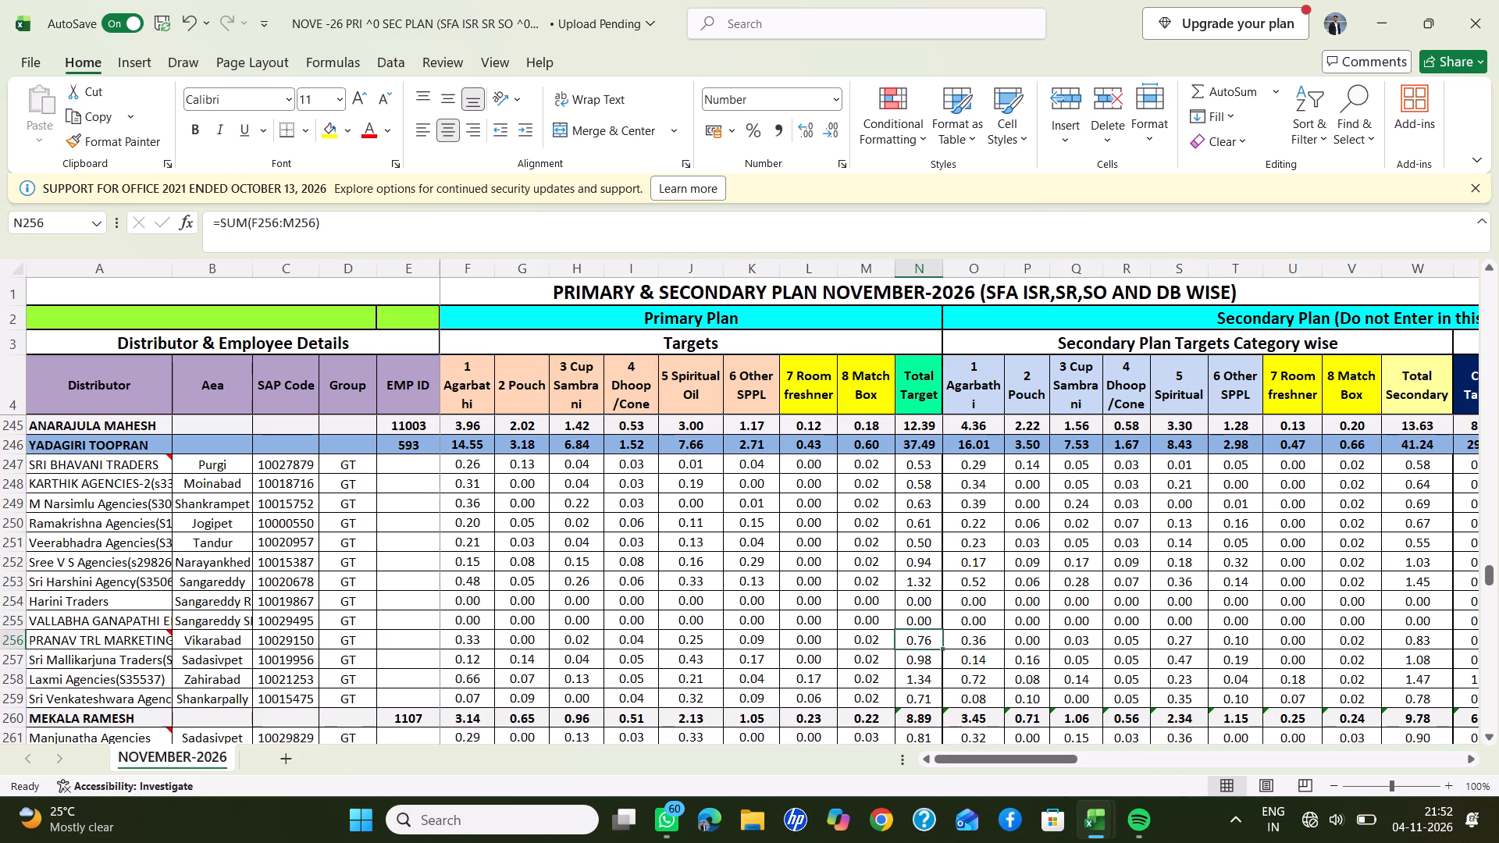
key("Down")
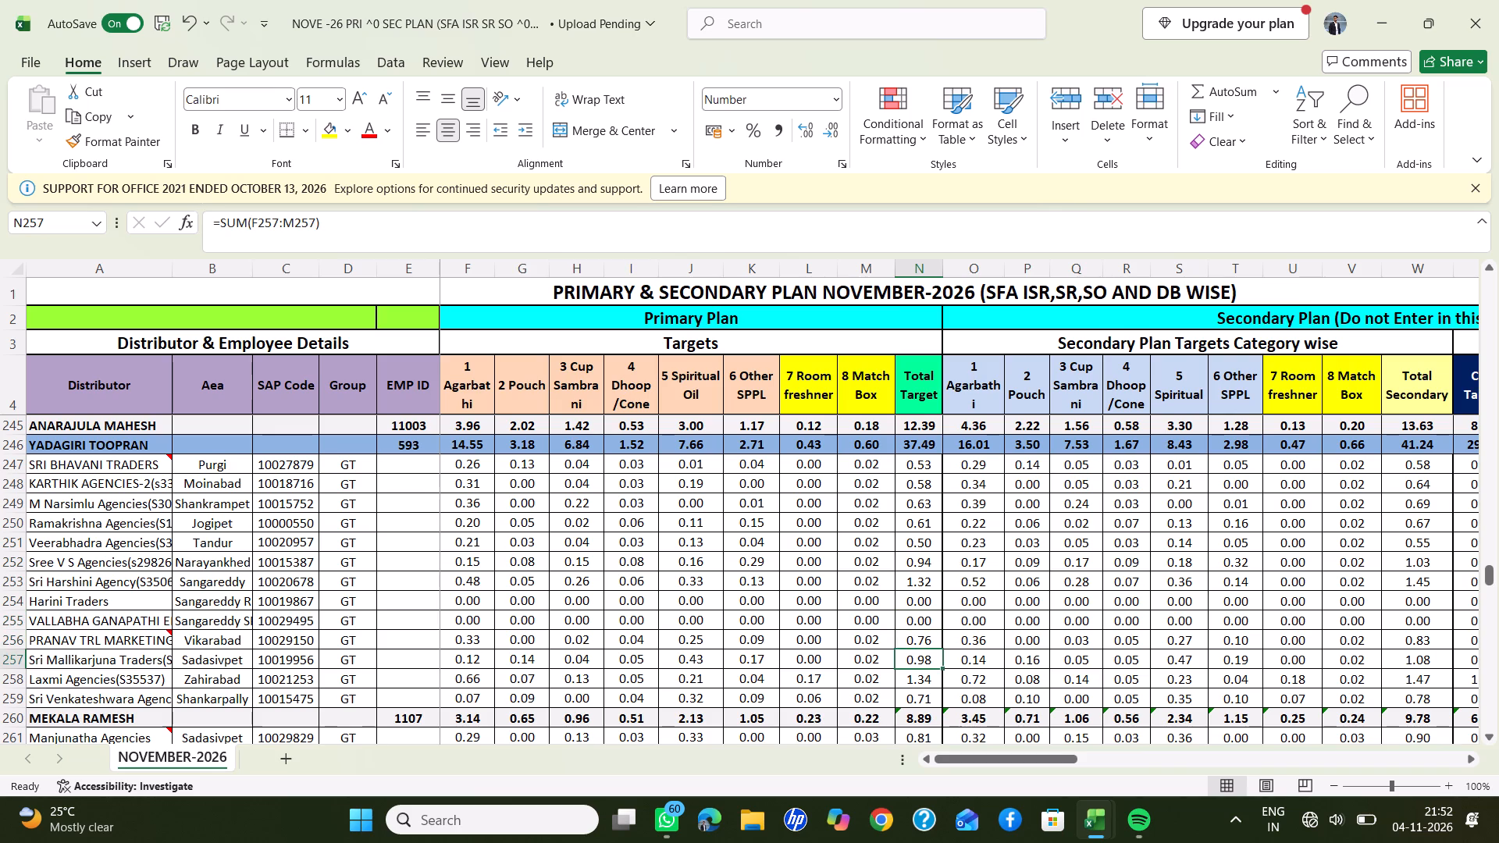
key("Down")
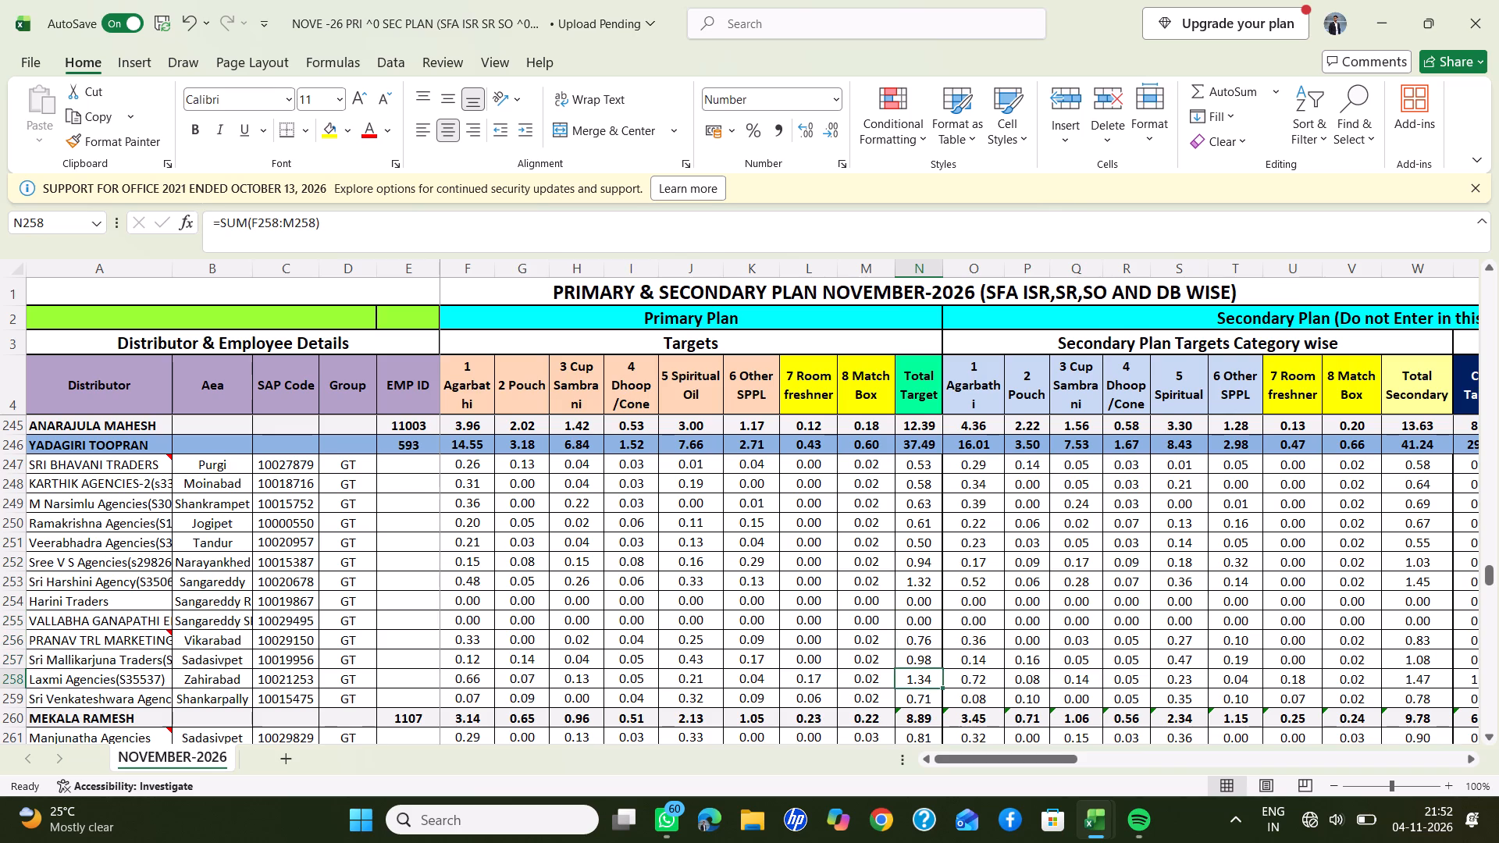
key("Down")
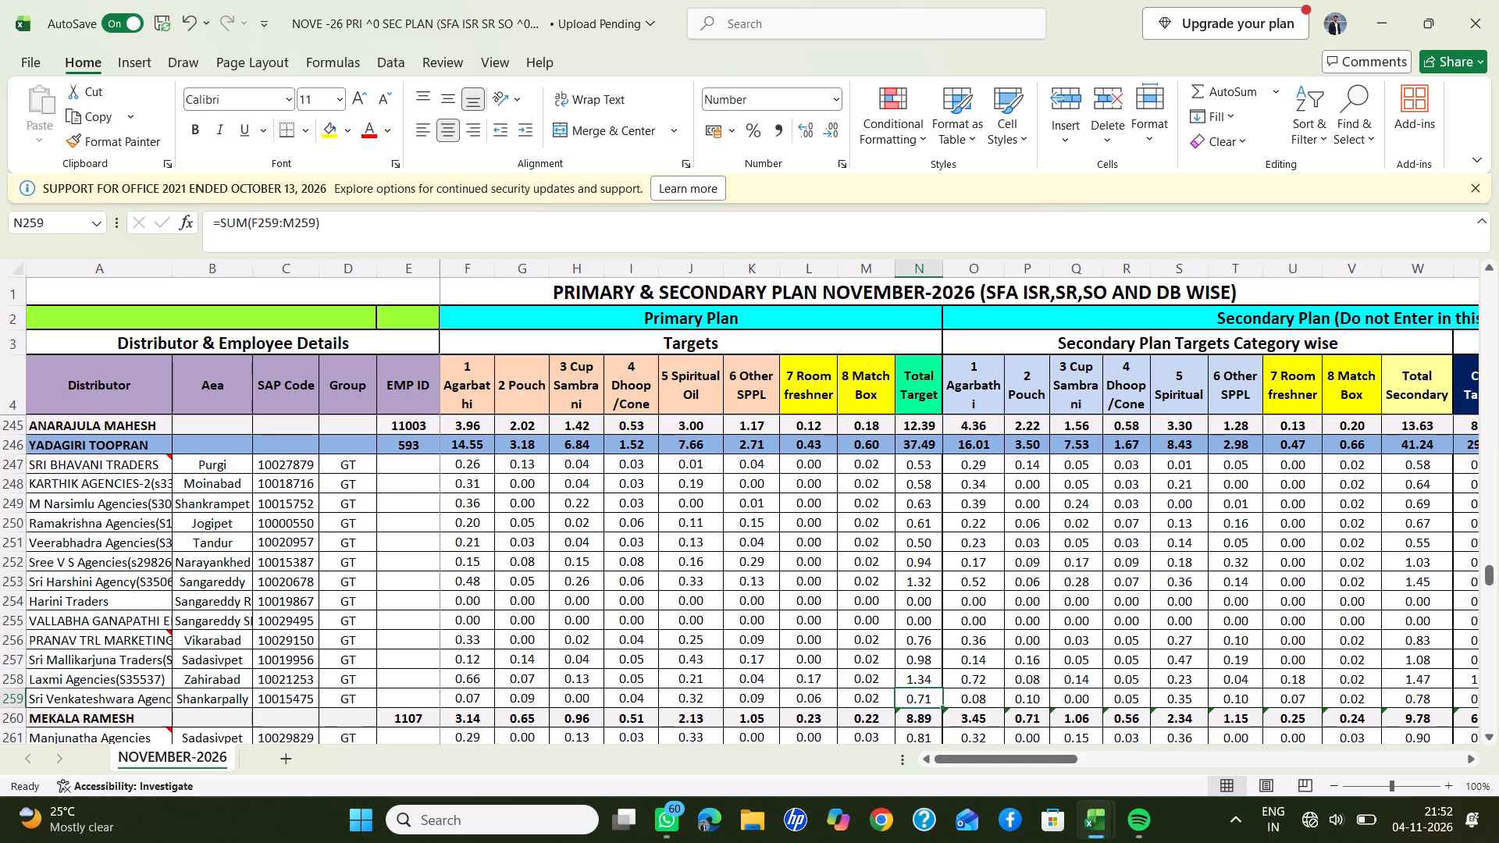
key("Down")
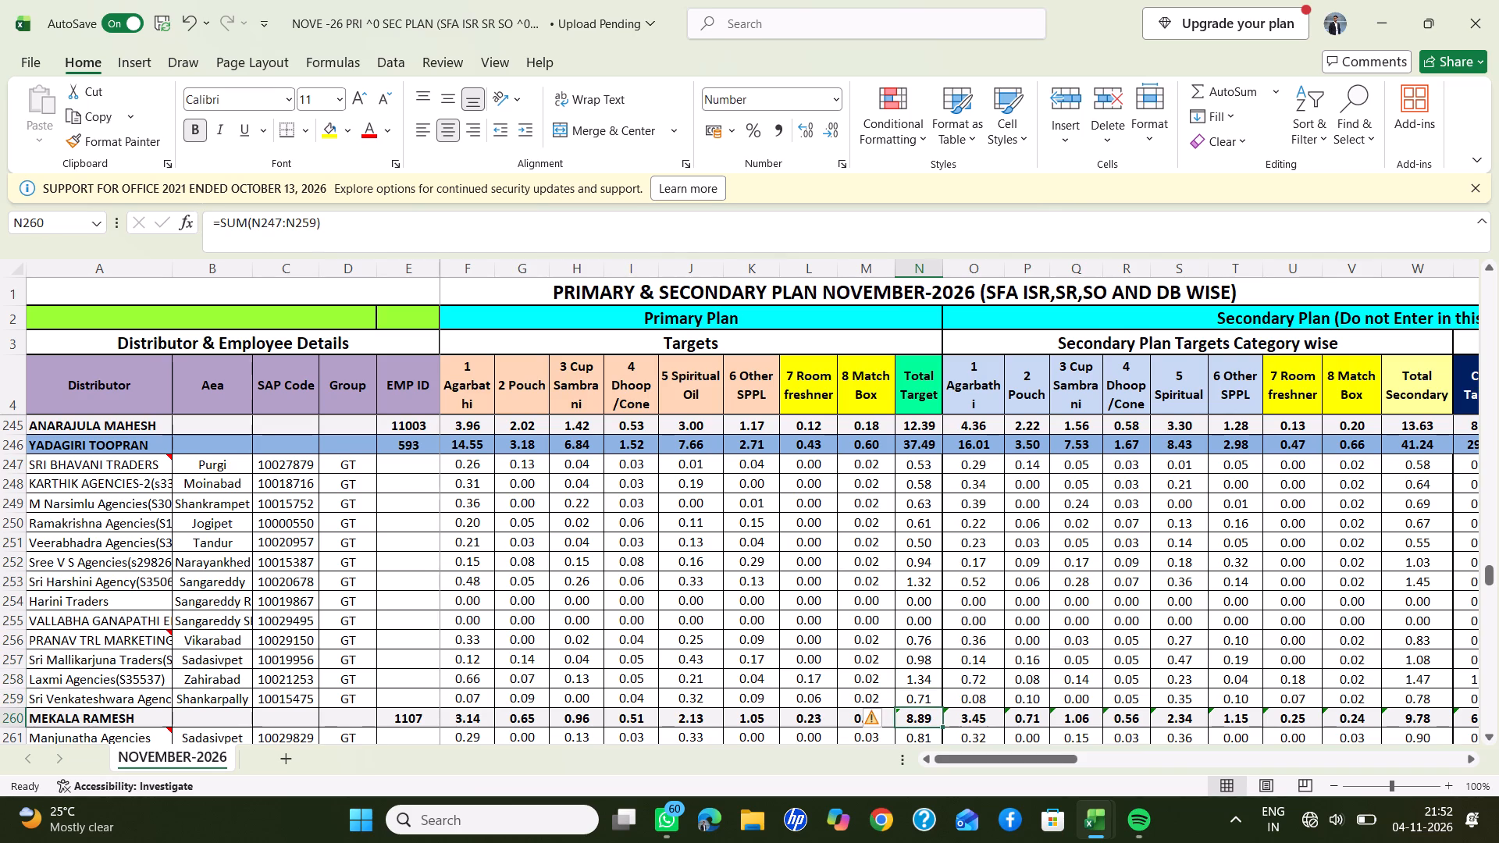
Go back across the row 260 subtotal and check the combined sum of its Agarbathi through Dhoop/Cone primary targets.
key("Left")
key("Left")
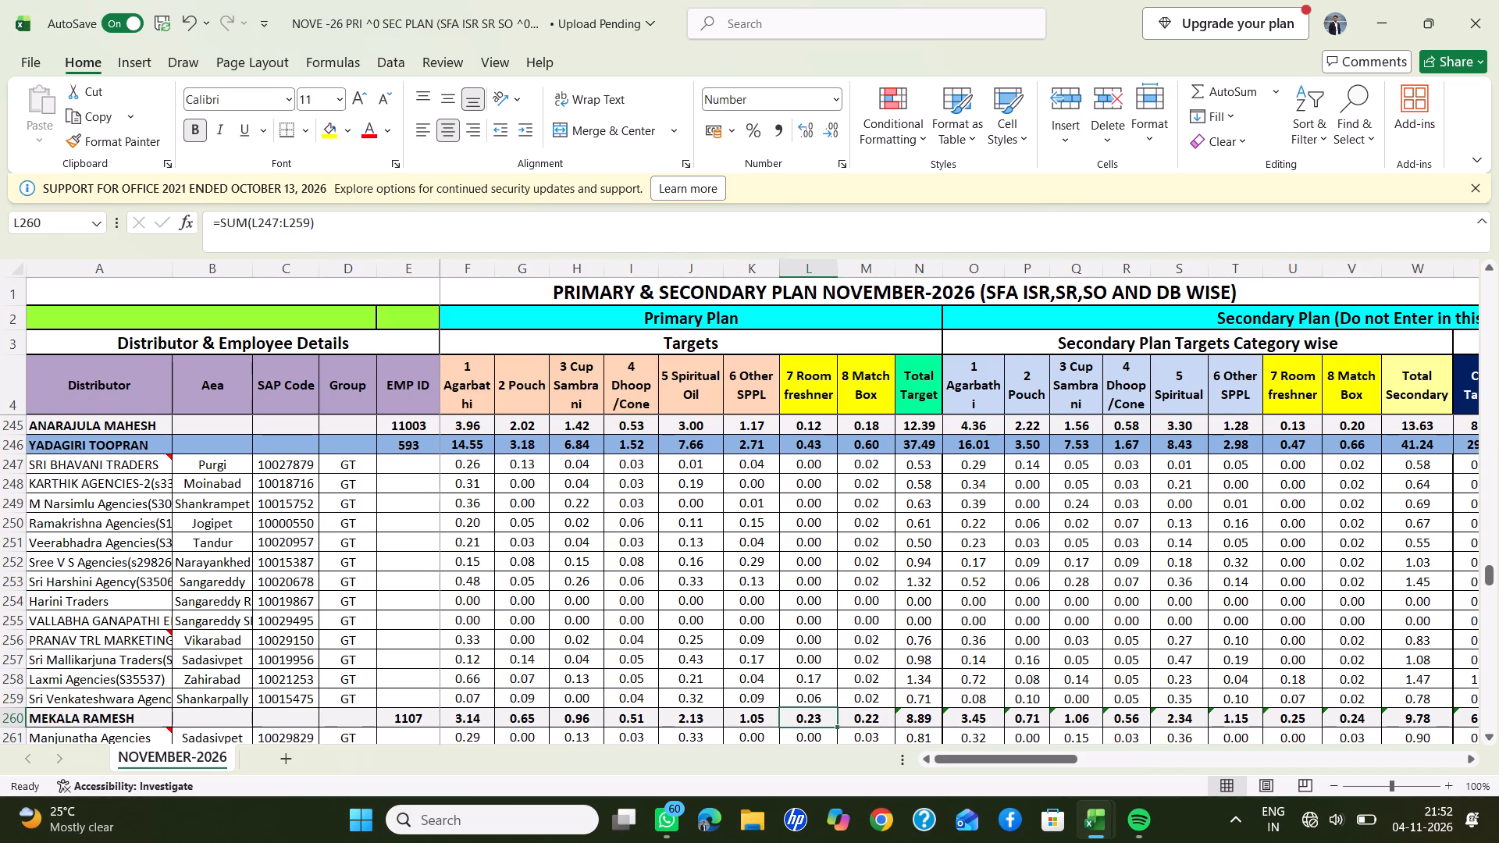
key("Left")
key("Left")
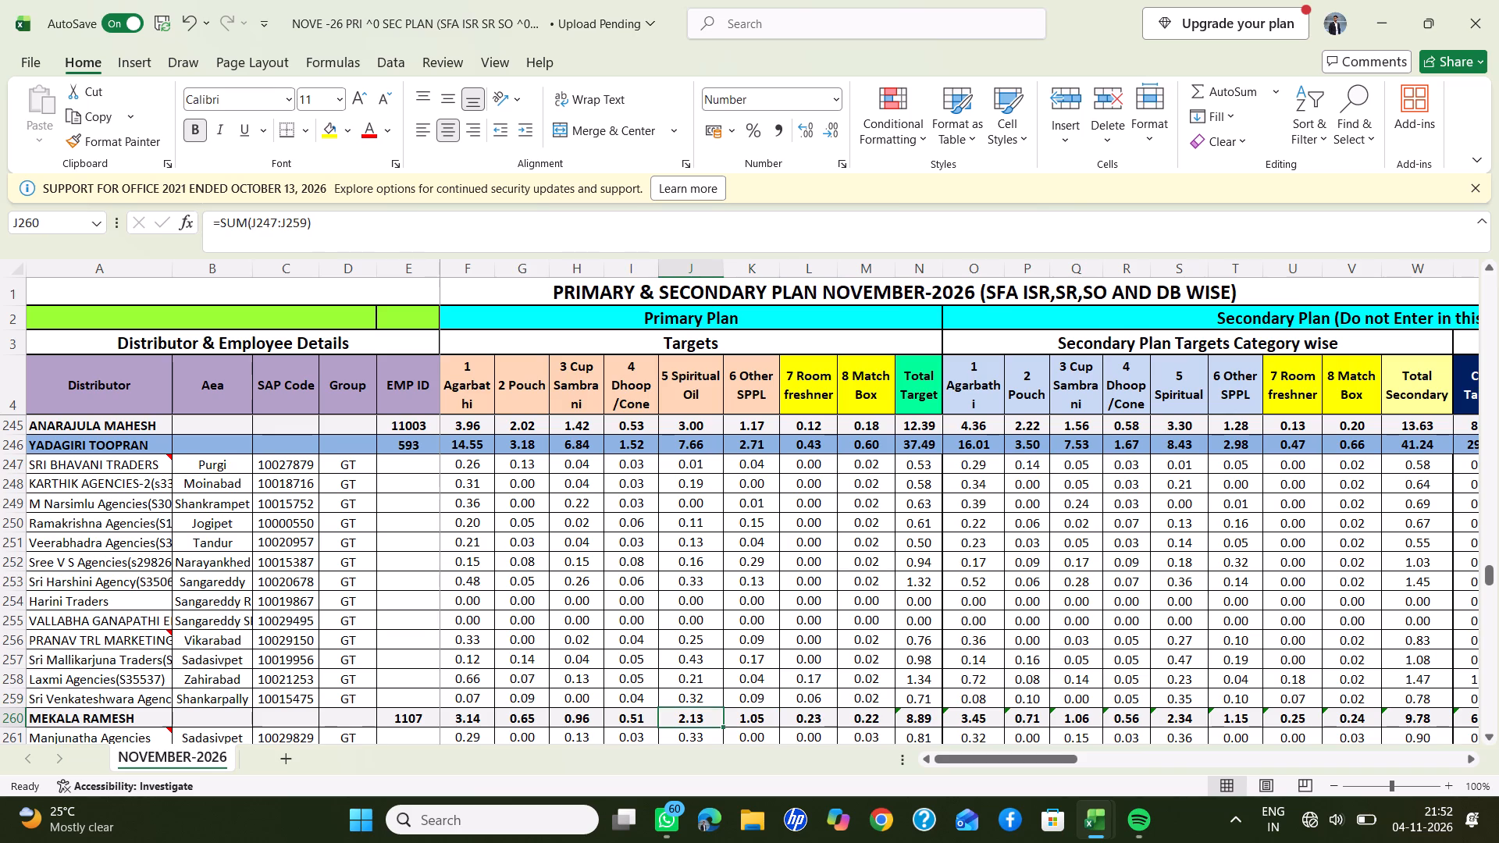
key("Left")
key("Left")
key("Left")
key("Left")
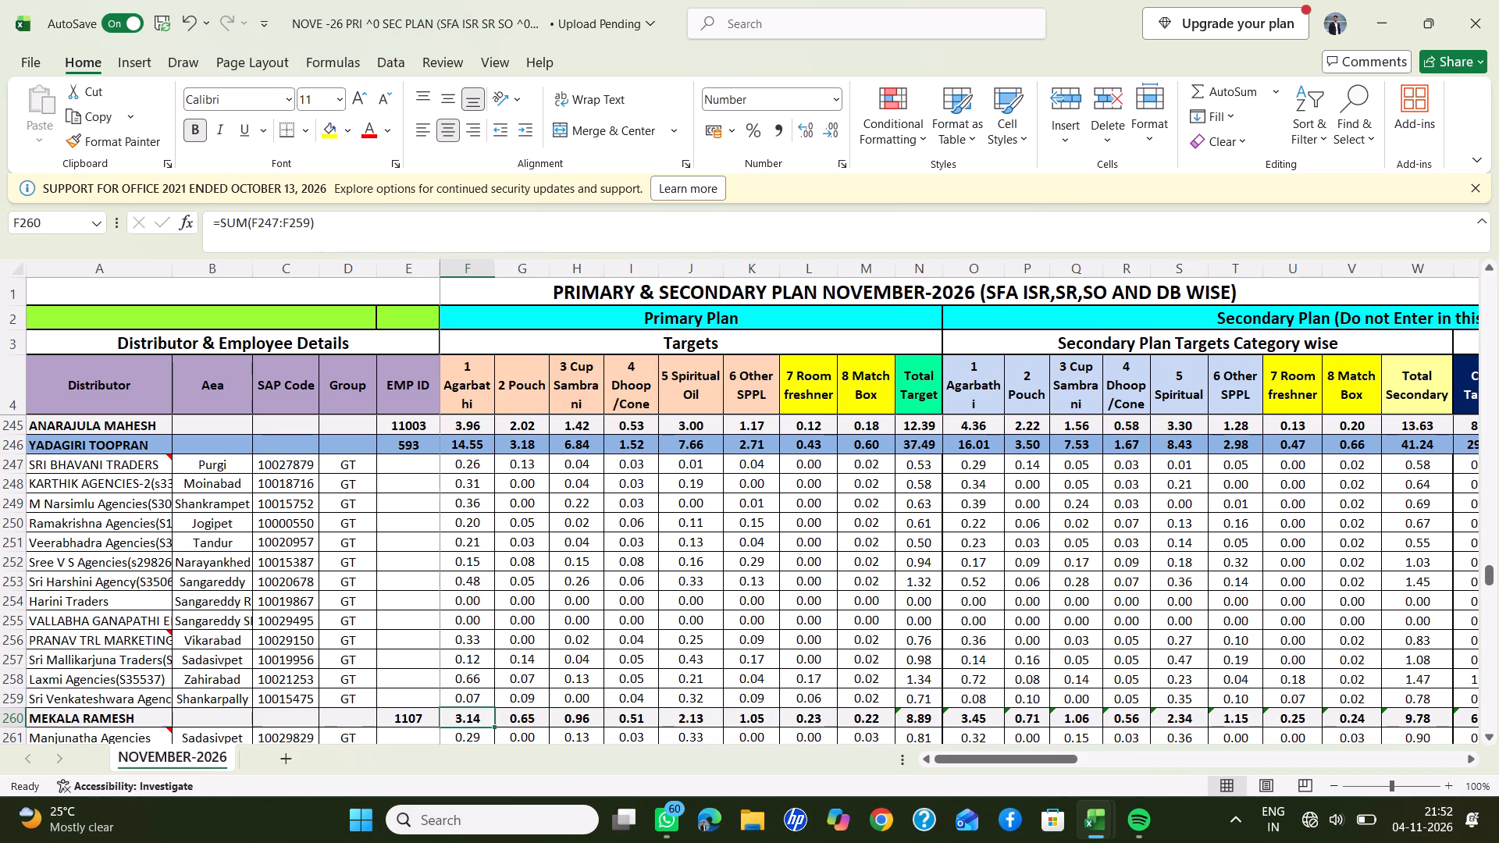
key("shift+Right")
key("shift+Right")
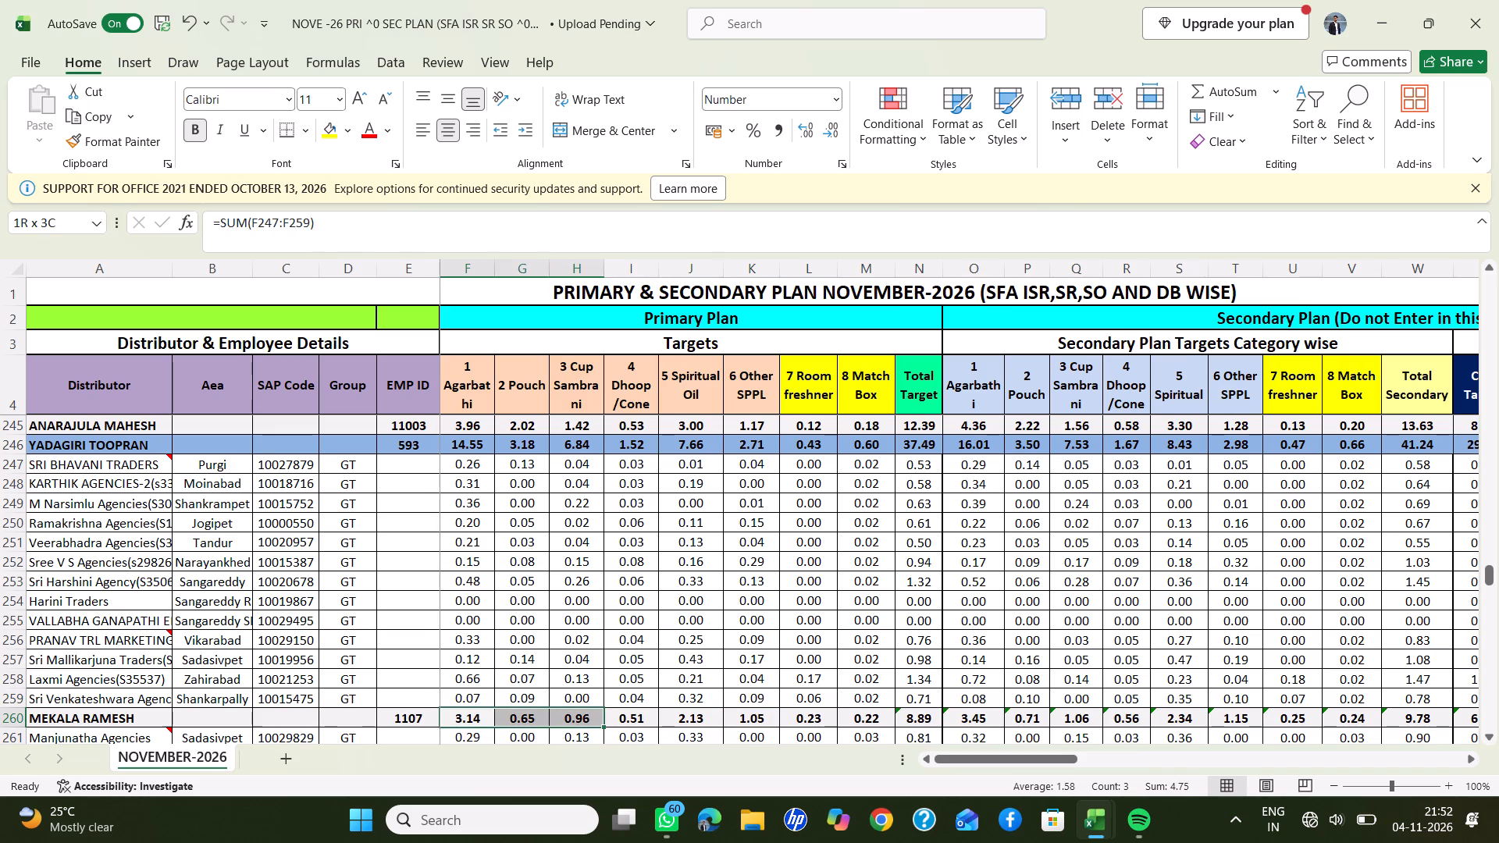
key("shift+Right")
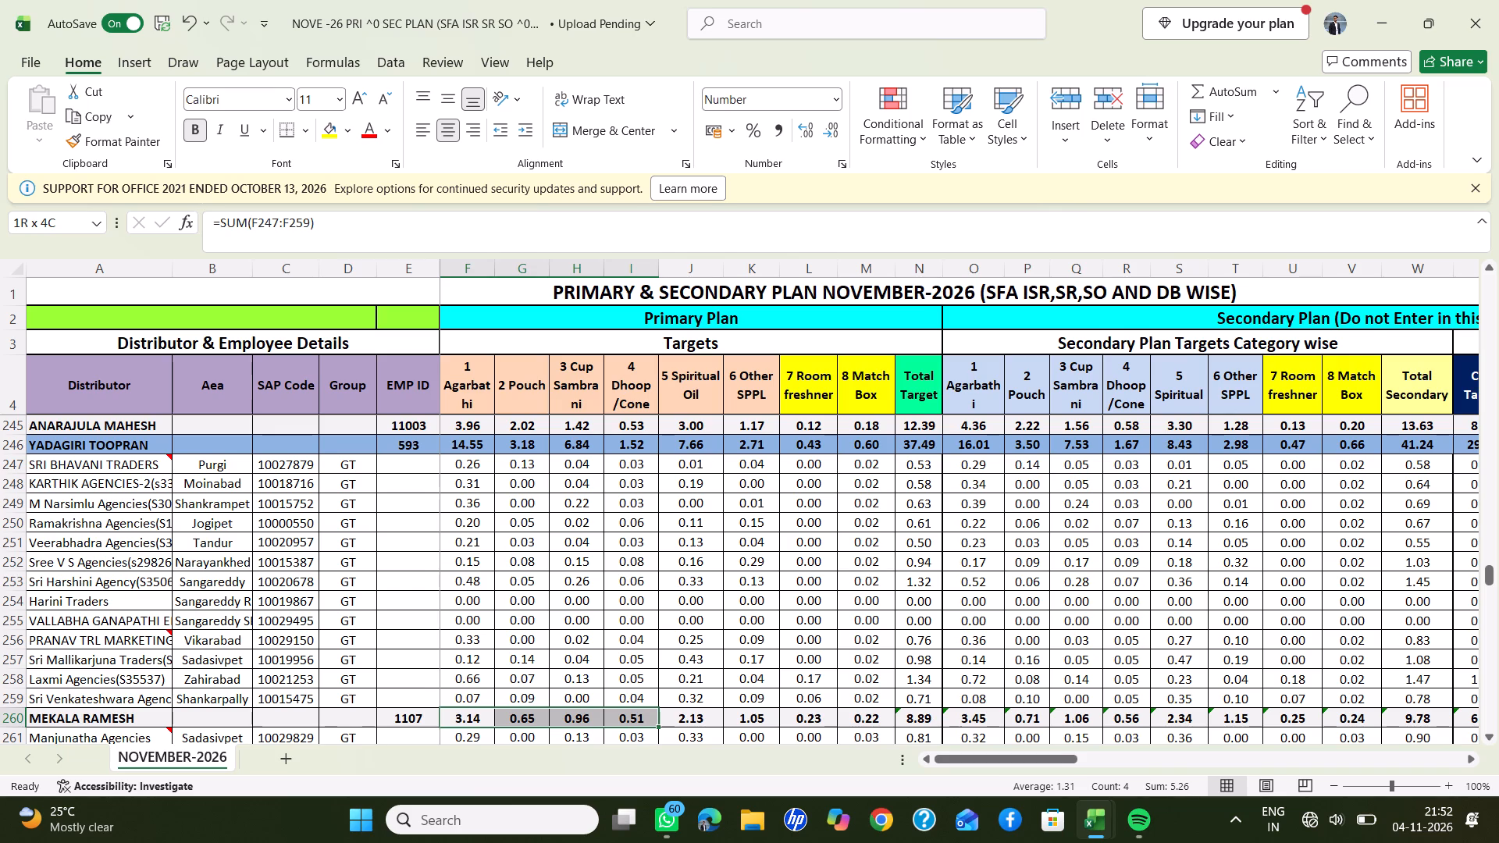
Review the Agarbathi primary targets from Sri Bhavani Traders in row 247 down to the Shankarpally distributor in row 259.
left_click(479, 469)
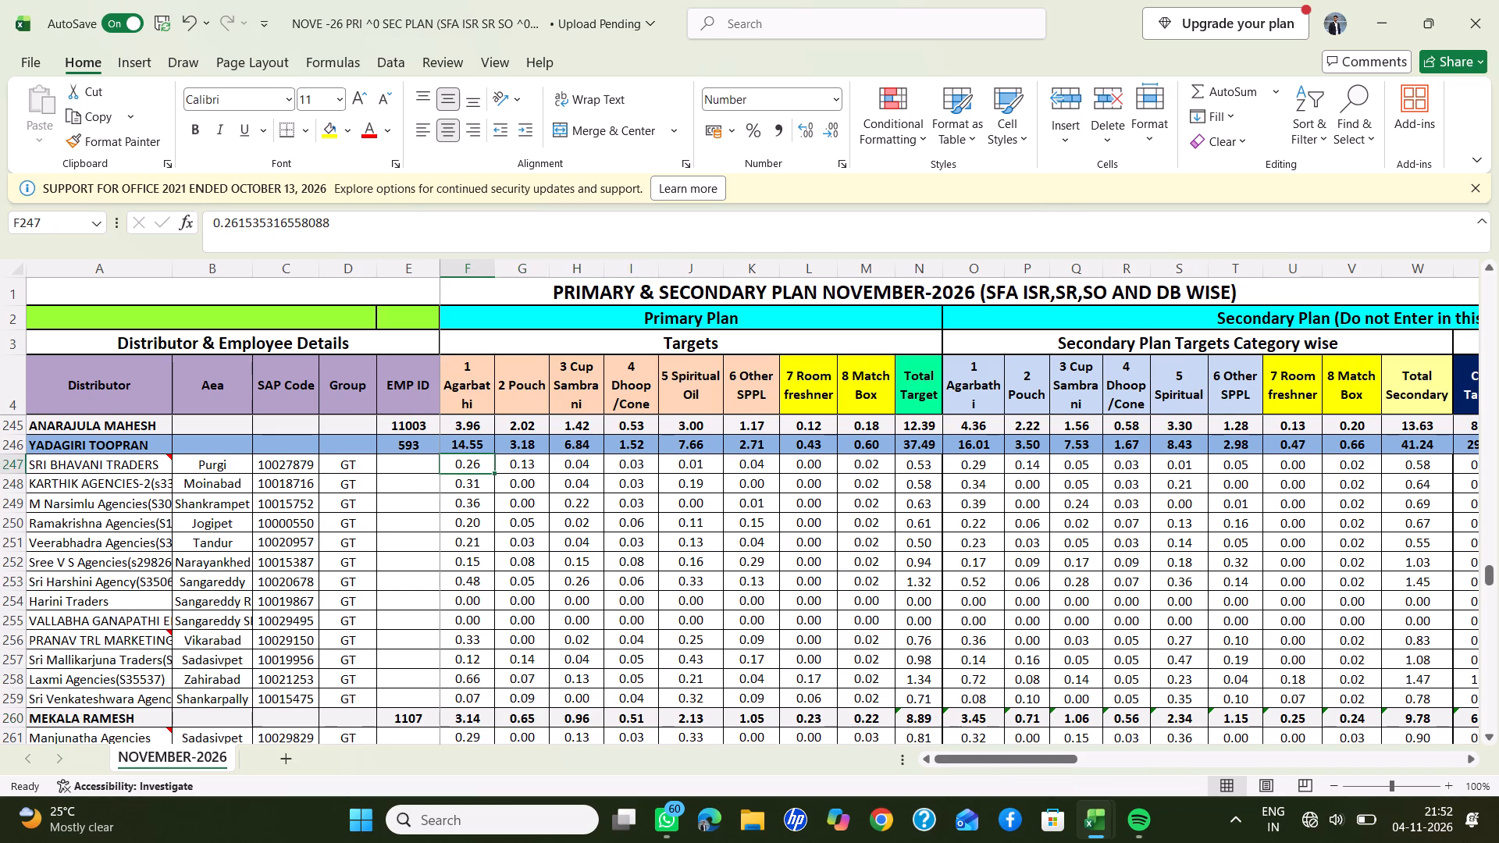
key("Down")
key("Down")
key("Down")
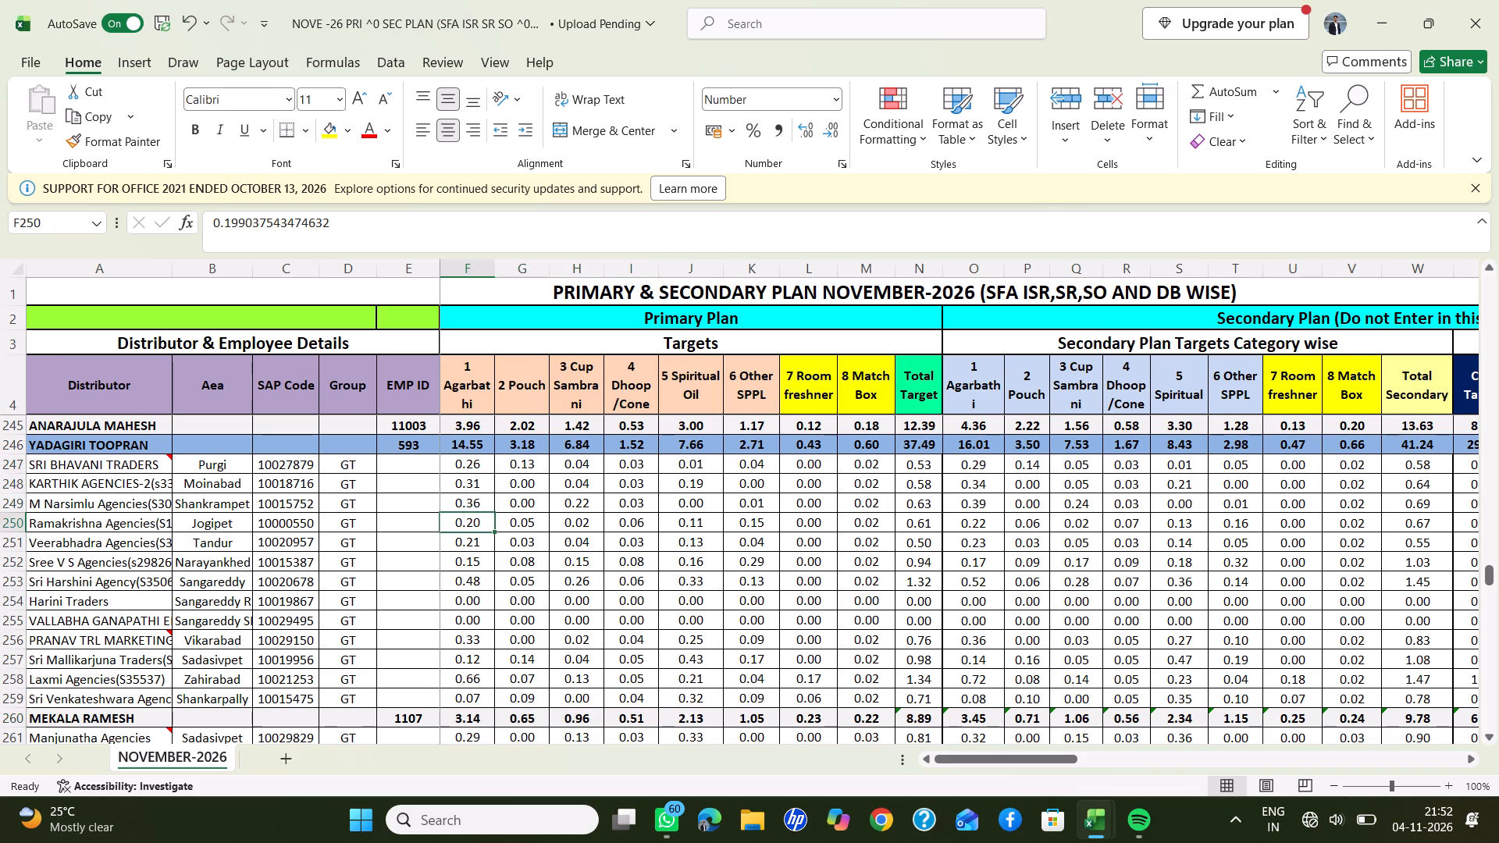
key("Down")
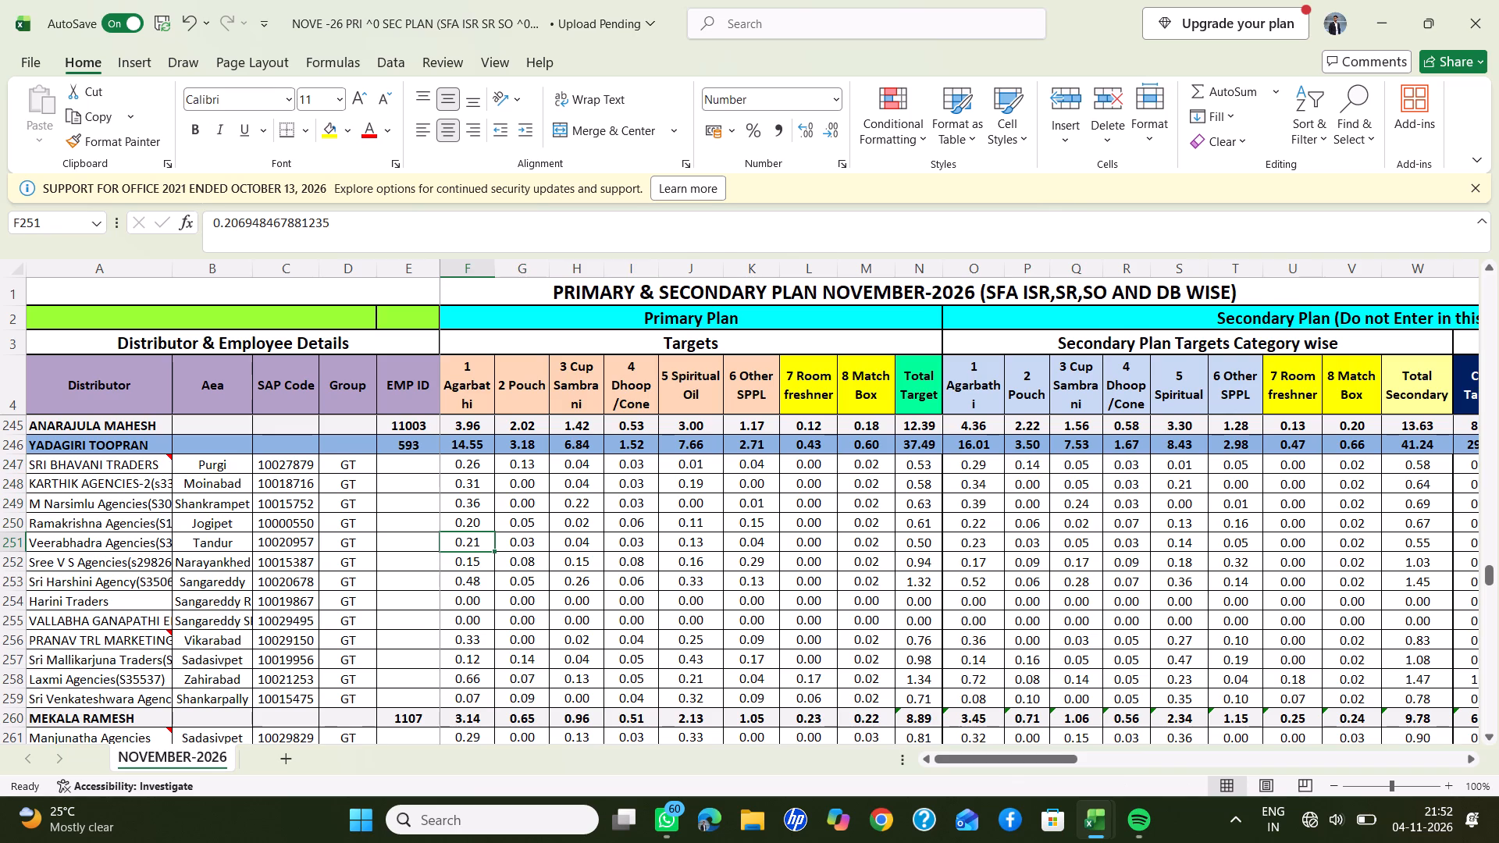
key("Down")
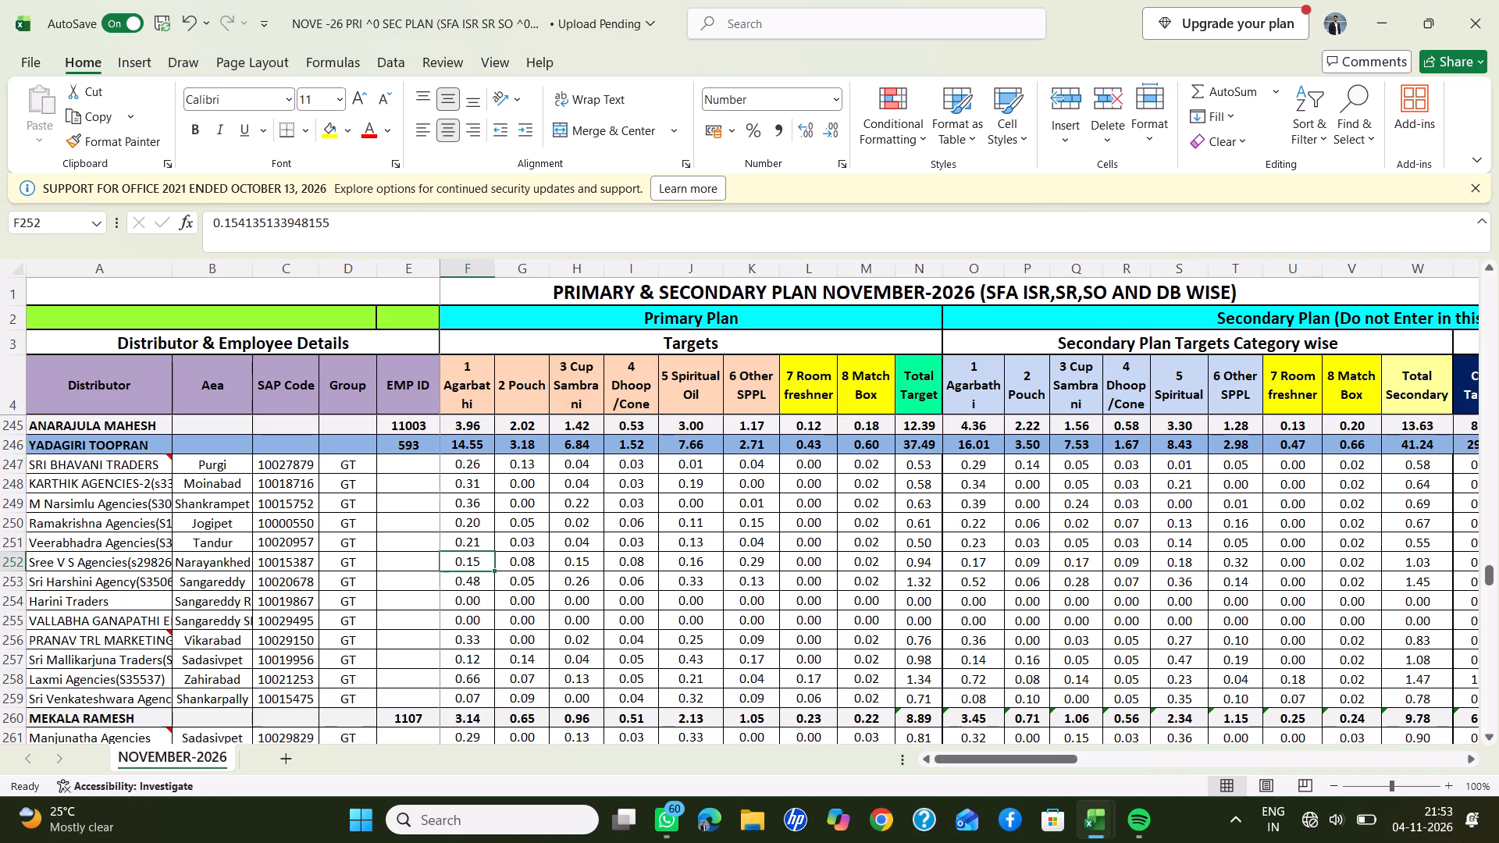
key("Down")
key("Down")
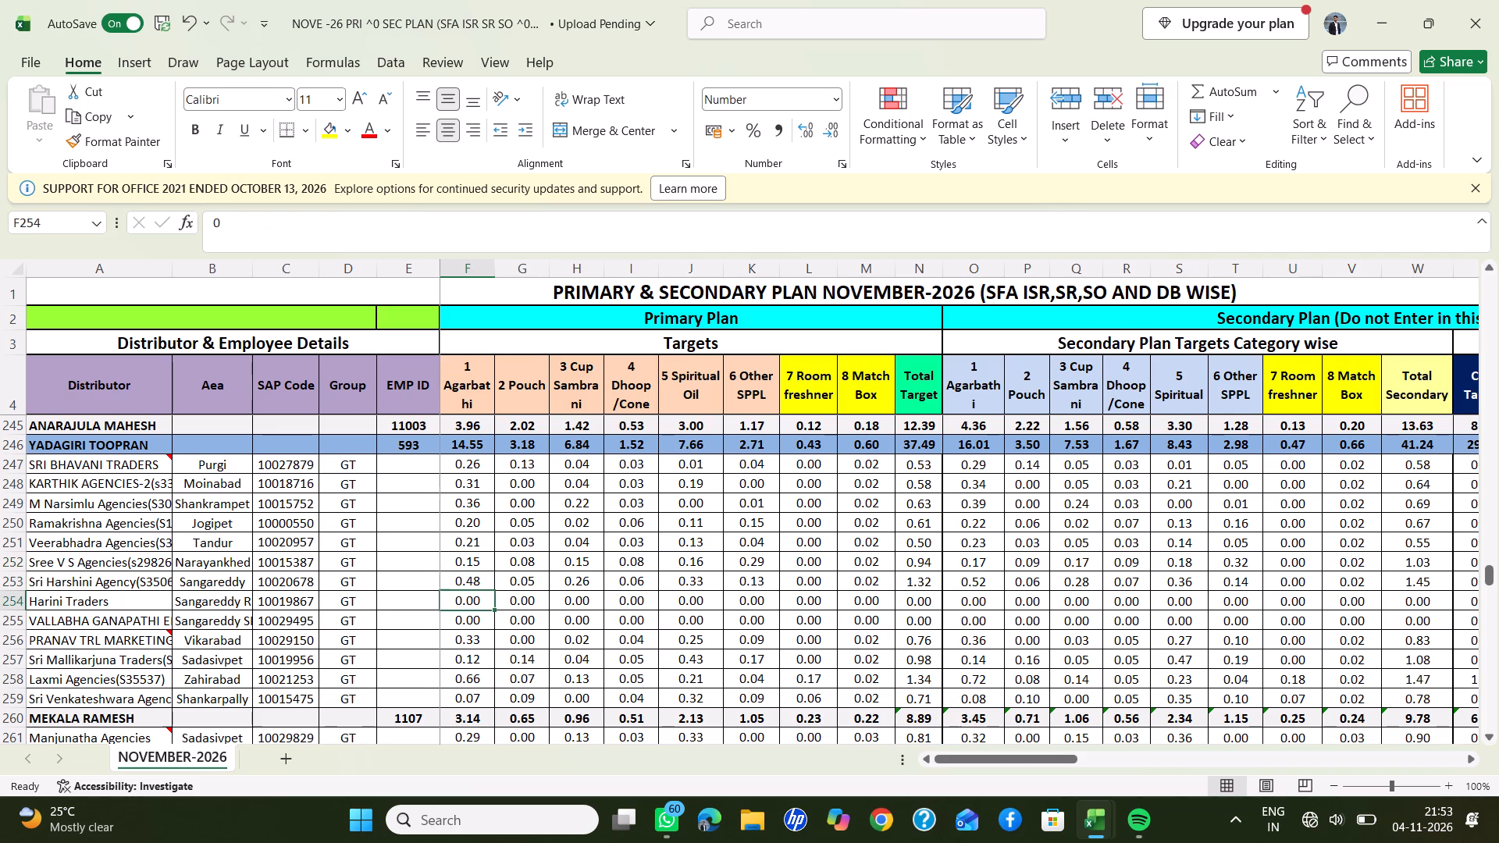
key("Down")
key("Down")
key("Down")
key("Down")
key("Down")
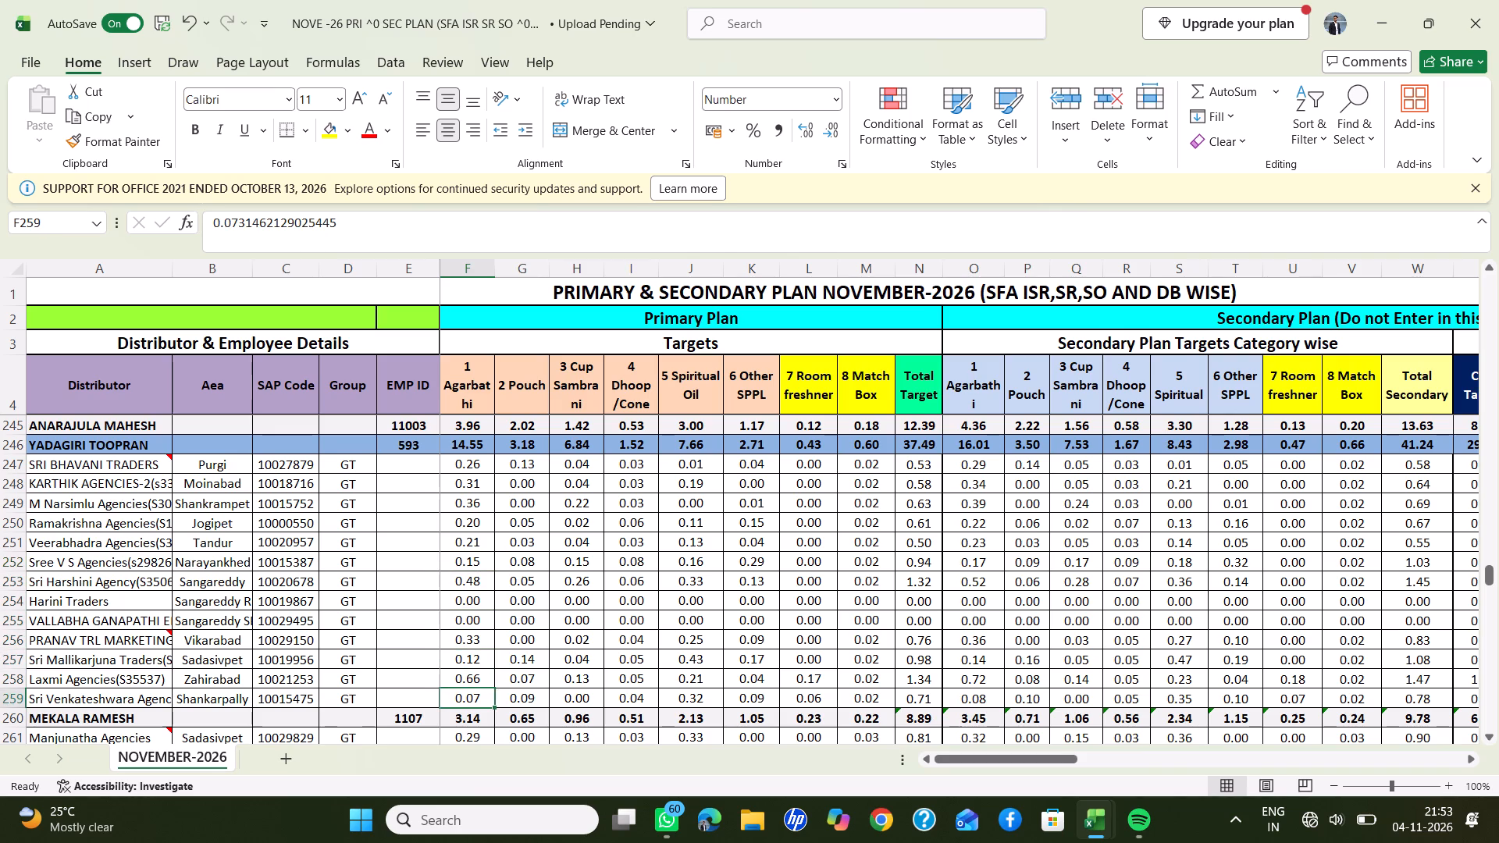
Review the 3 Cup Sambrani primary targets from row 259 down through the next distributor group to its subtotal in row 269.
left_click(575, 691)
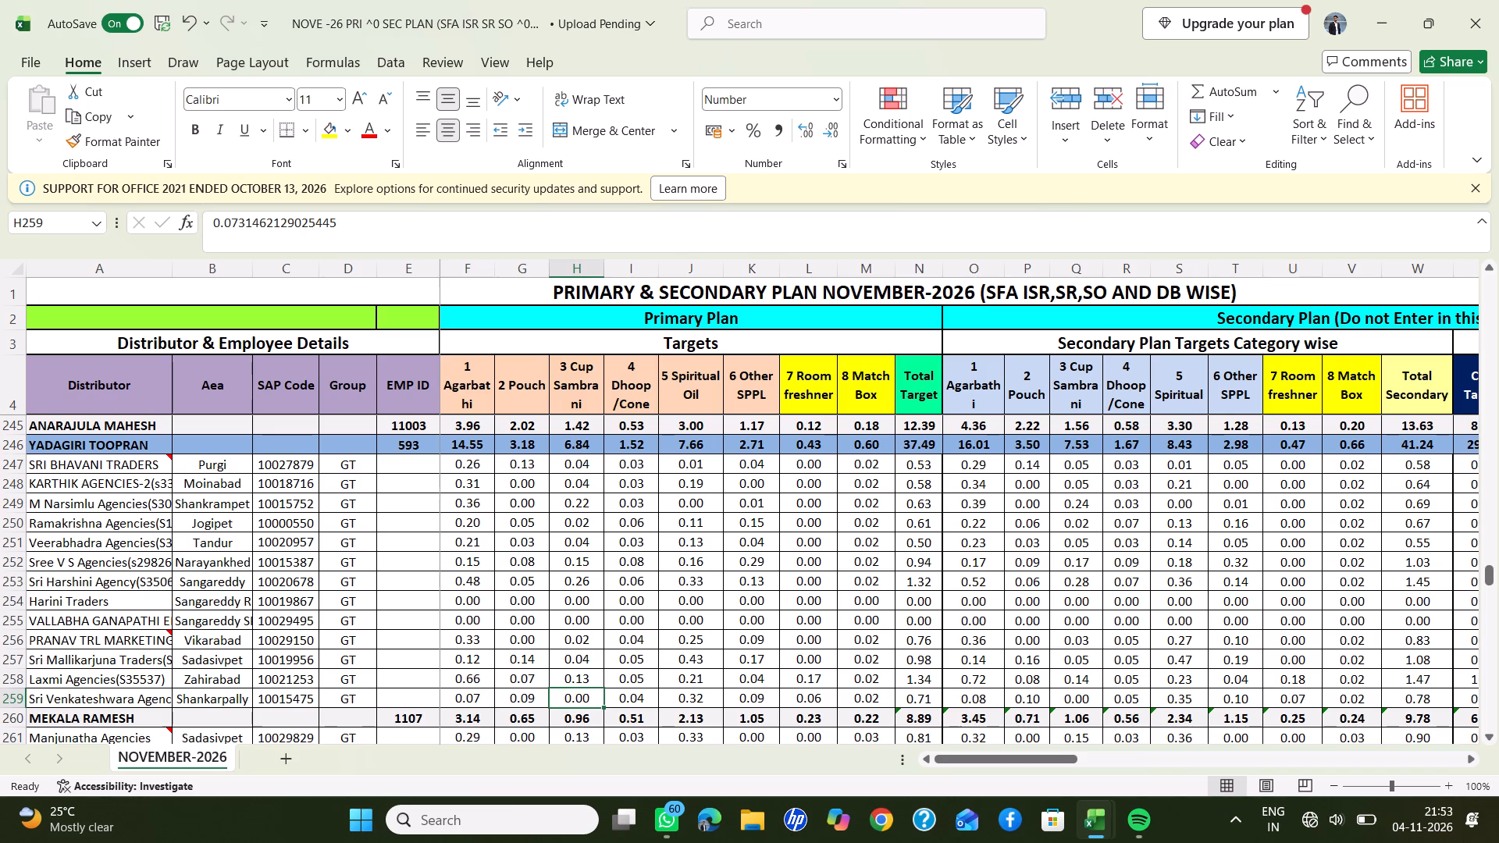
key("Down")
key("Down")
key("Down")
key("Down")
key("Down")
key("Down")
key("Down")
key("Down")
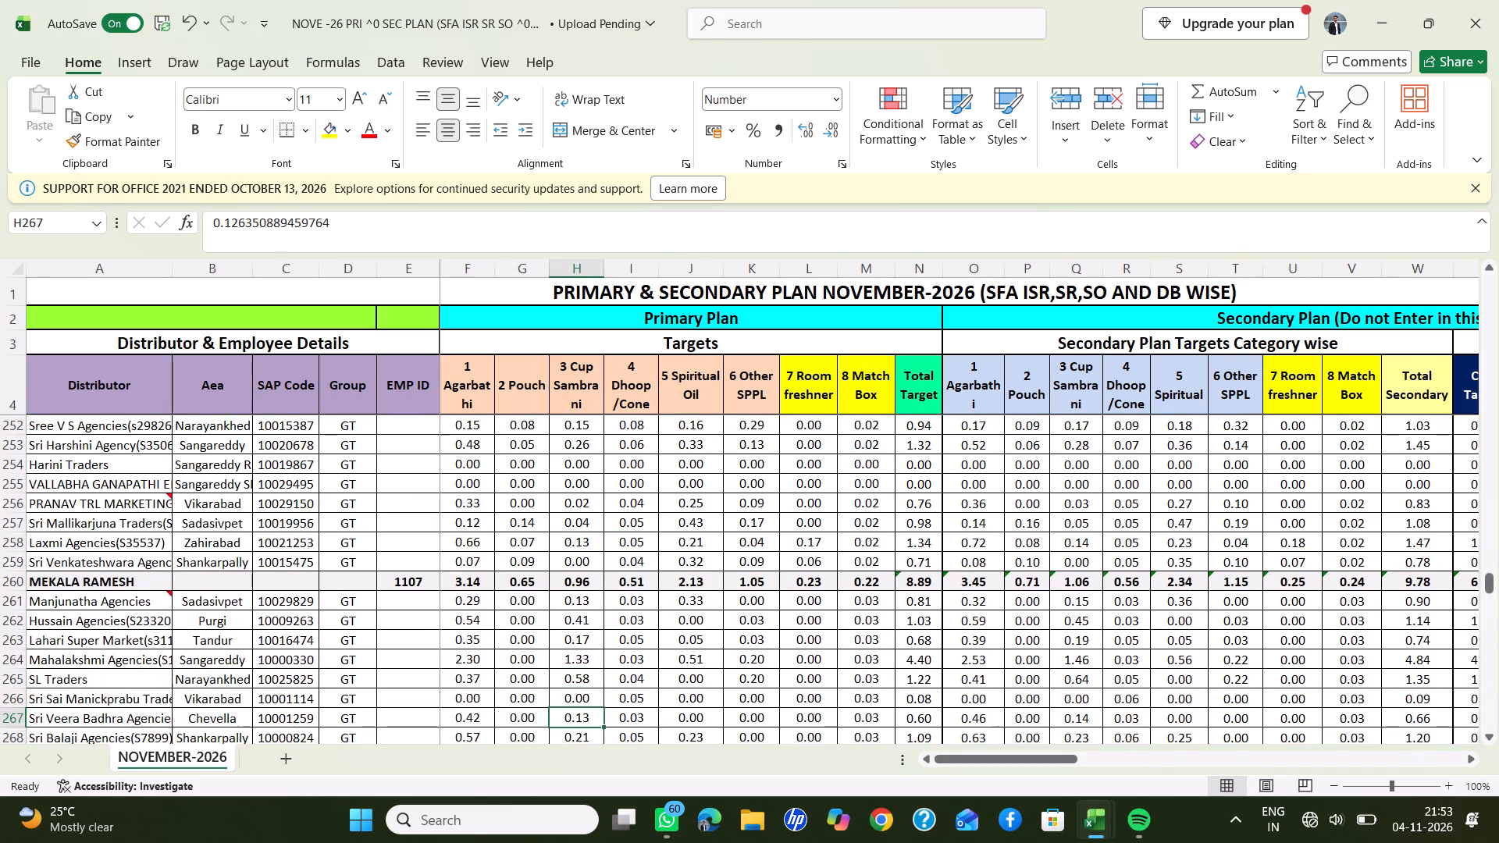
key("Down")
key("Down")
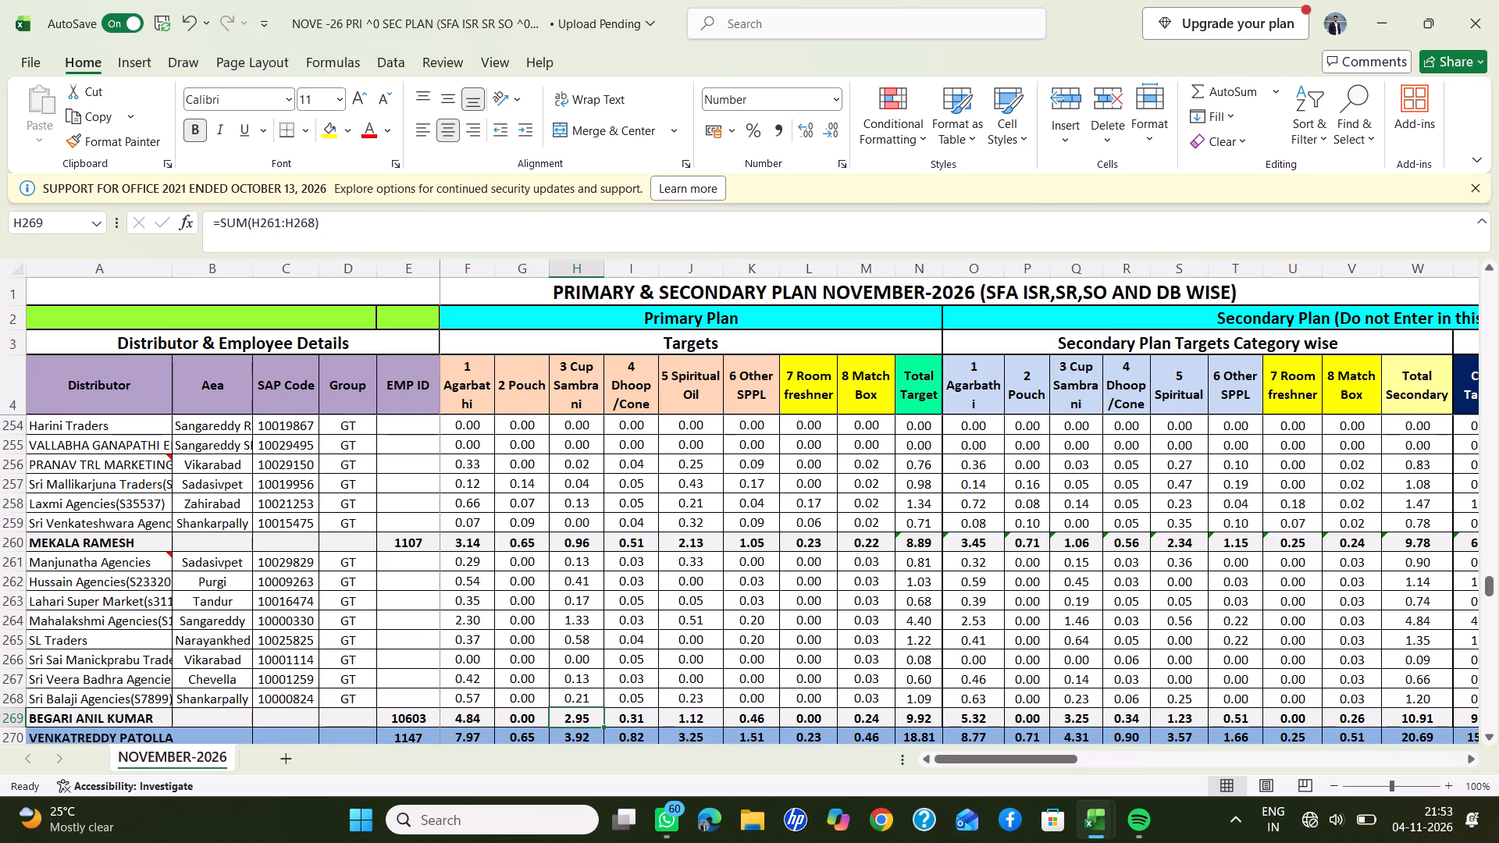
Check the combined sum of the Agarbathi through Dhoop/Cone primary targets in the row 269 subtotal.
left_click(458, 724)
key("shift+Right")
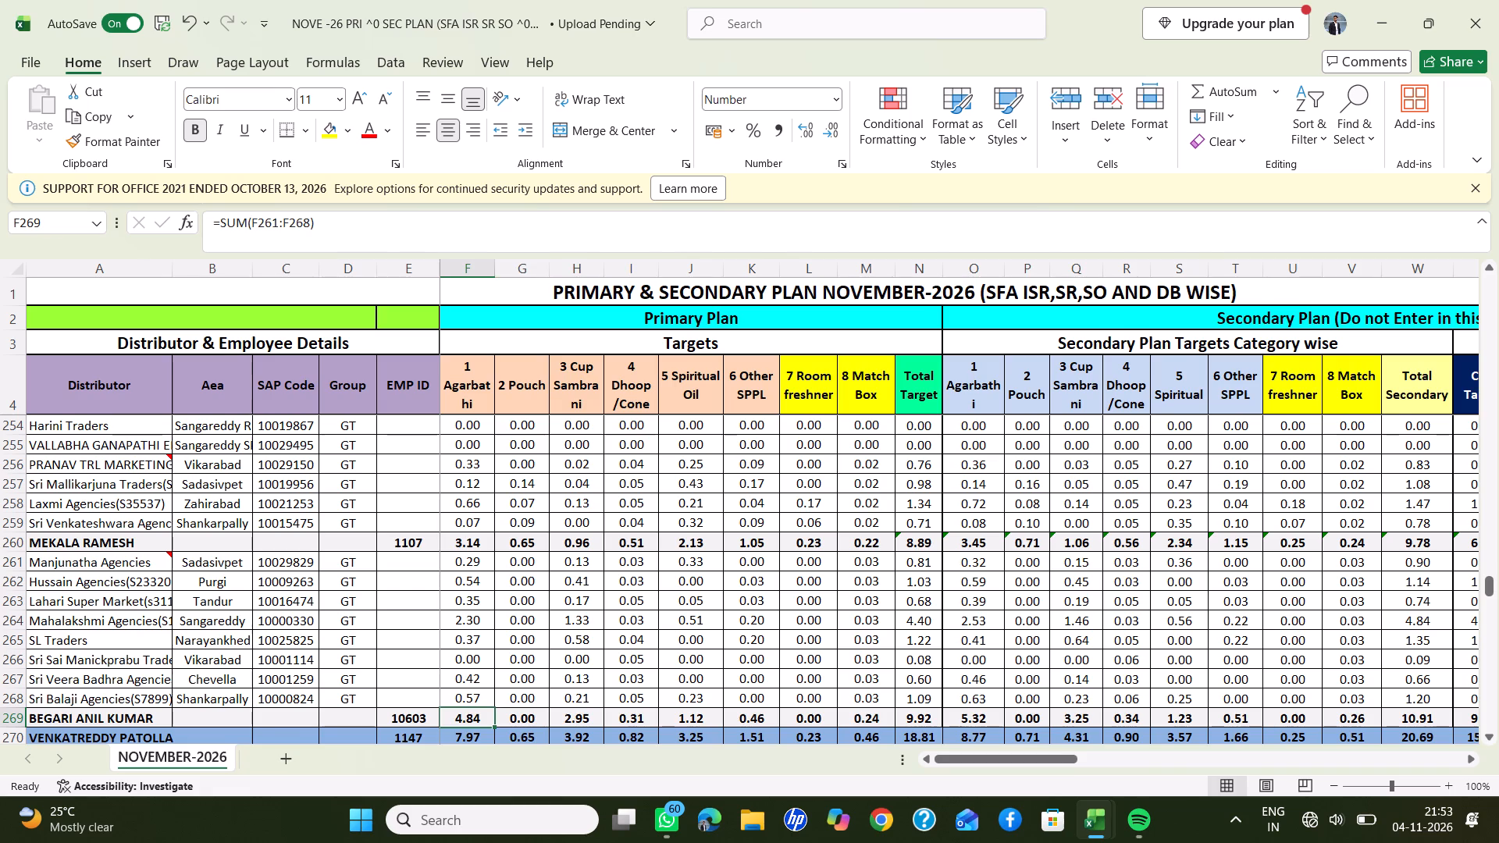
key("shift+Right")
key("shift+Right")
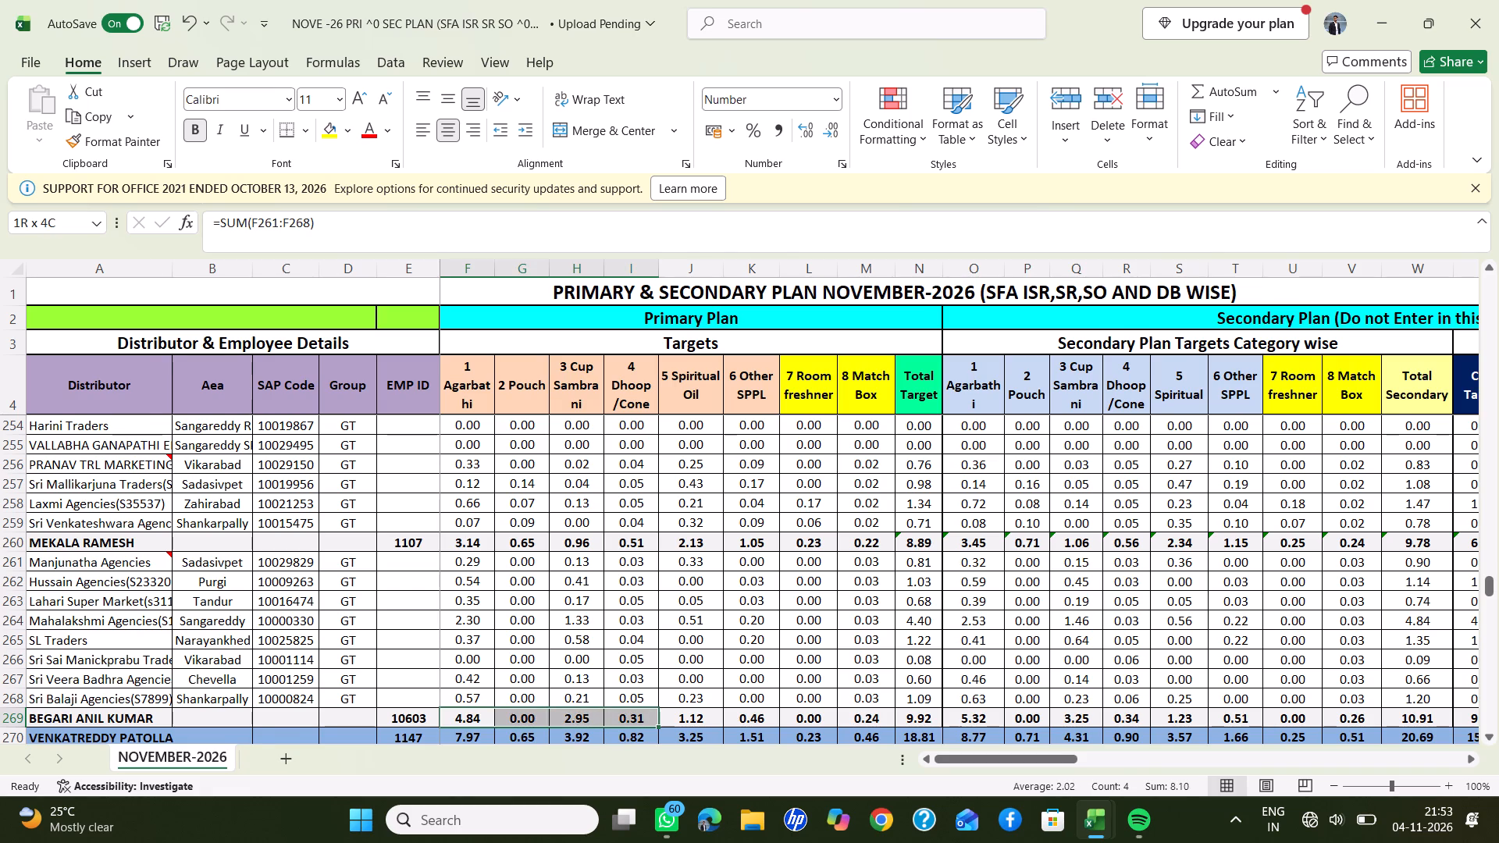
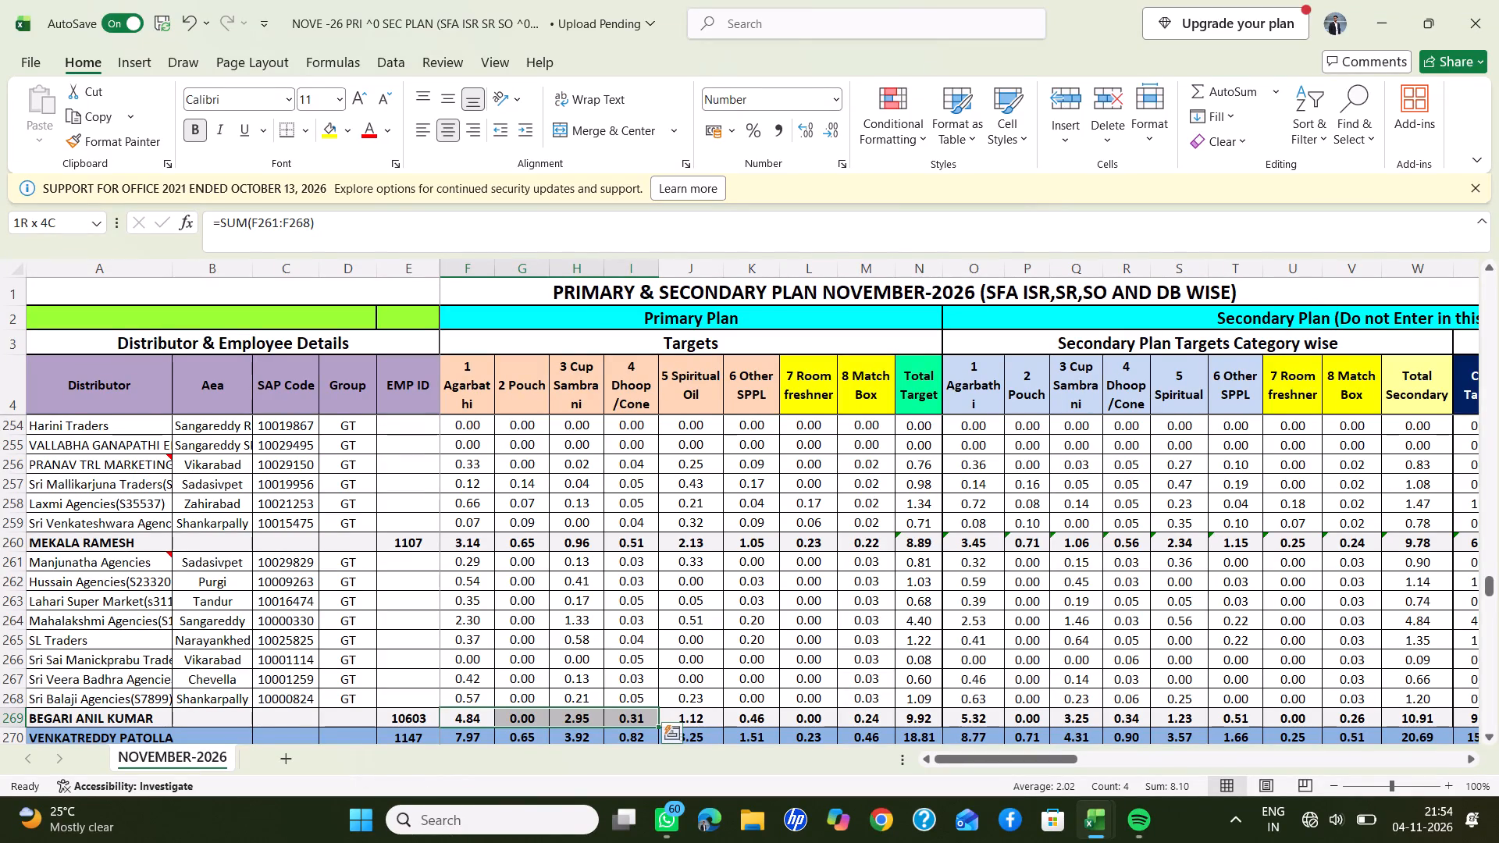
Enter the Vikarabad distributor's primary targets in row 266: Agarbathi 0.70, Pouch 0.08 and 3 Cup Sambrani 0.22.
left_click(472, 660)
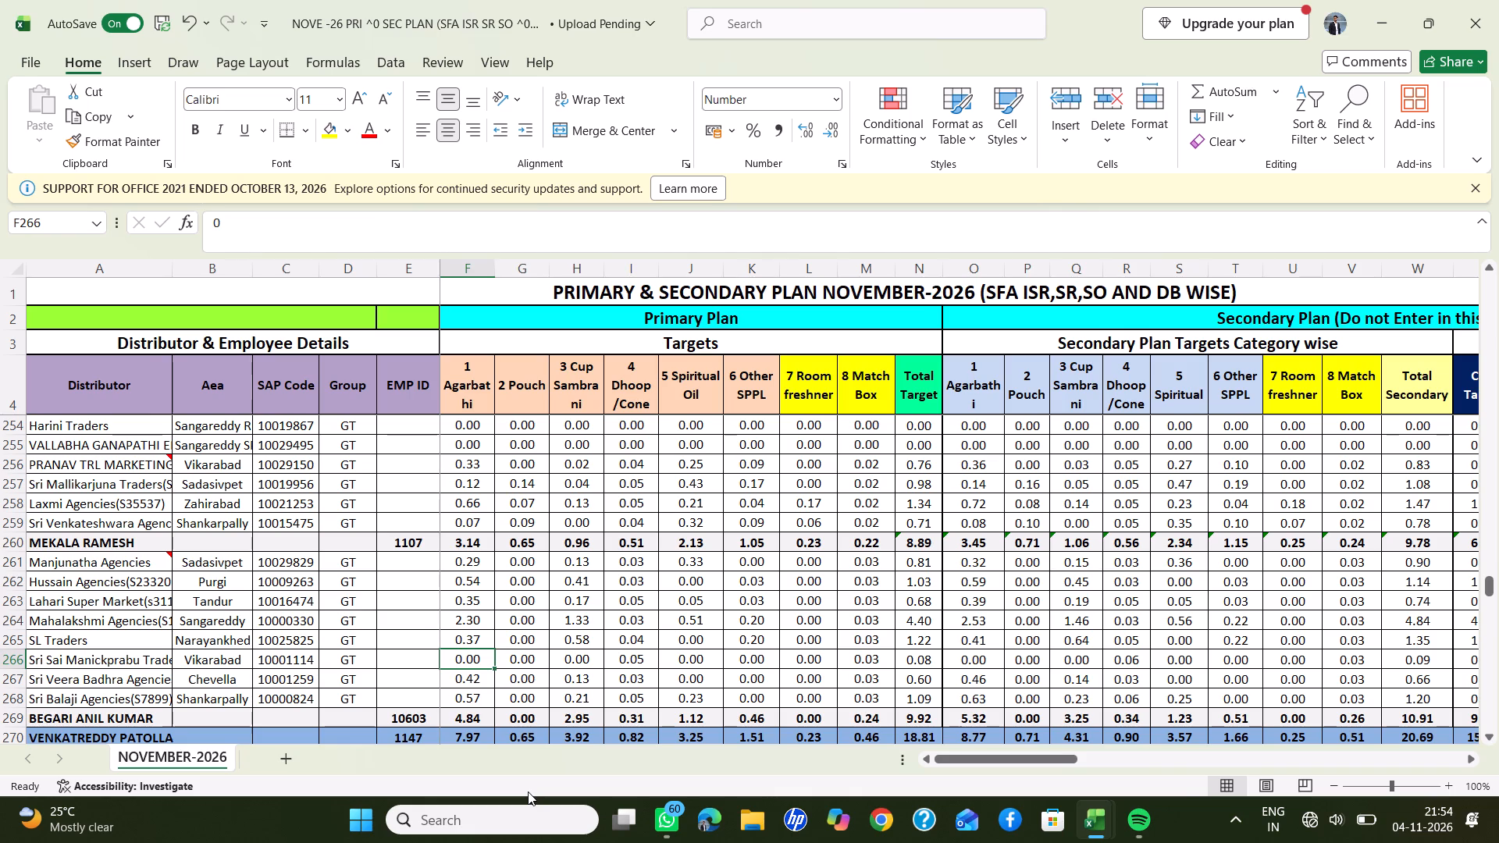
key("period")
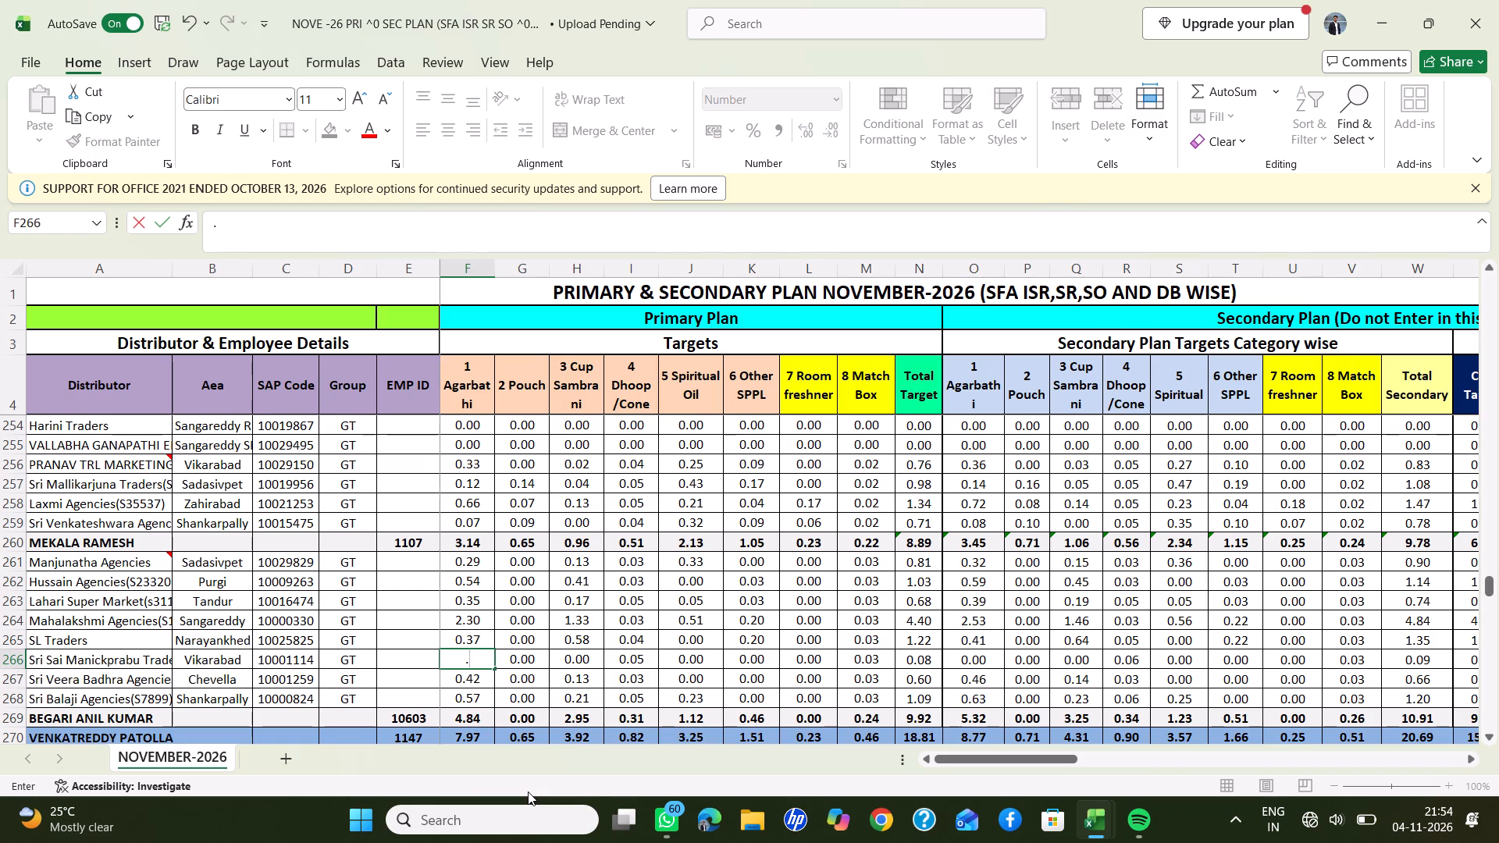
key("7")
key("0")
key("Right")
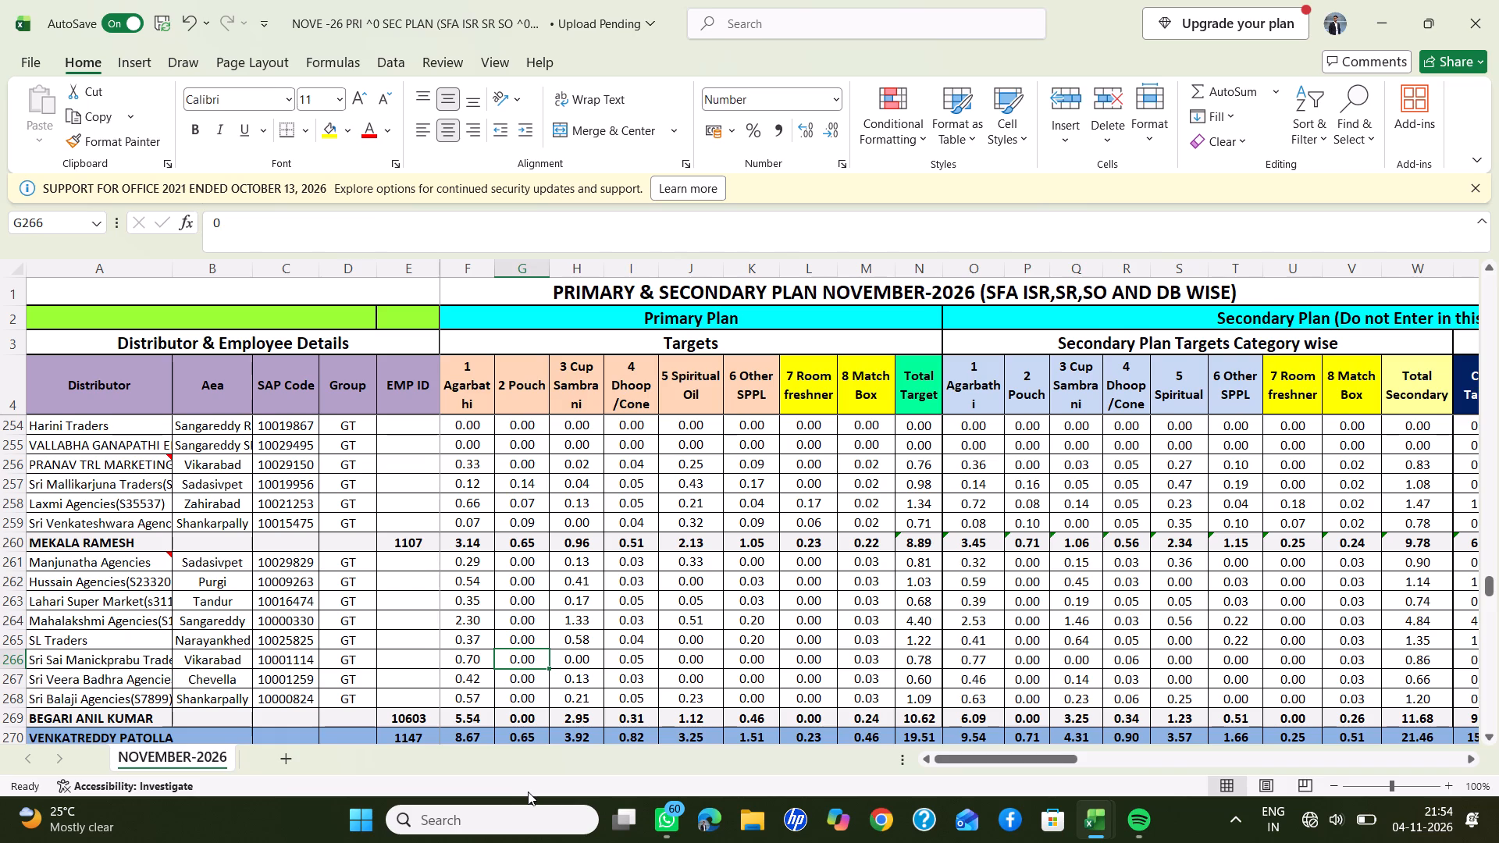
key("period")
type("08")
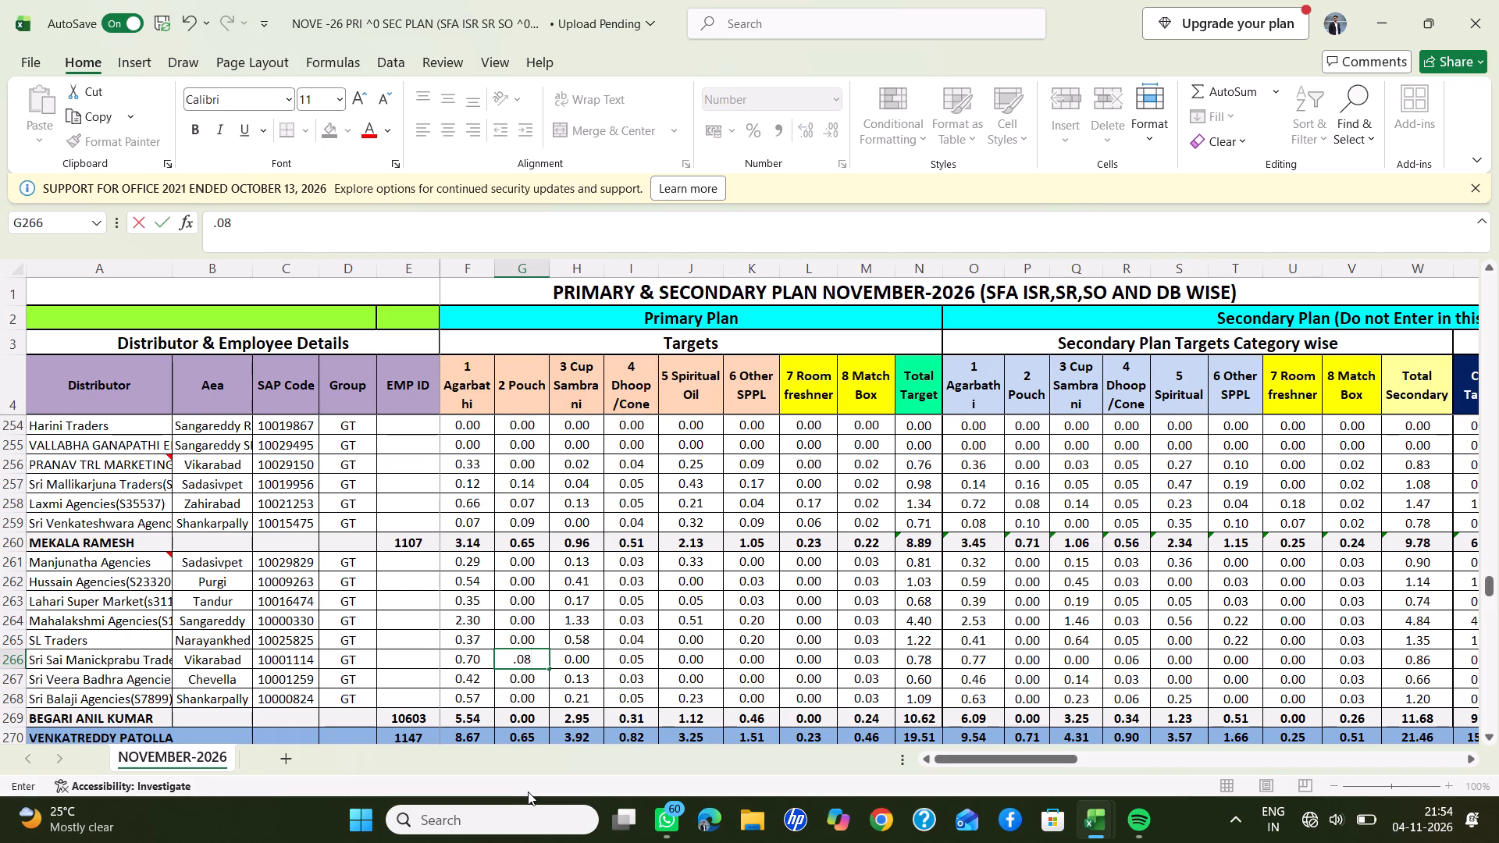
key("Right")
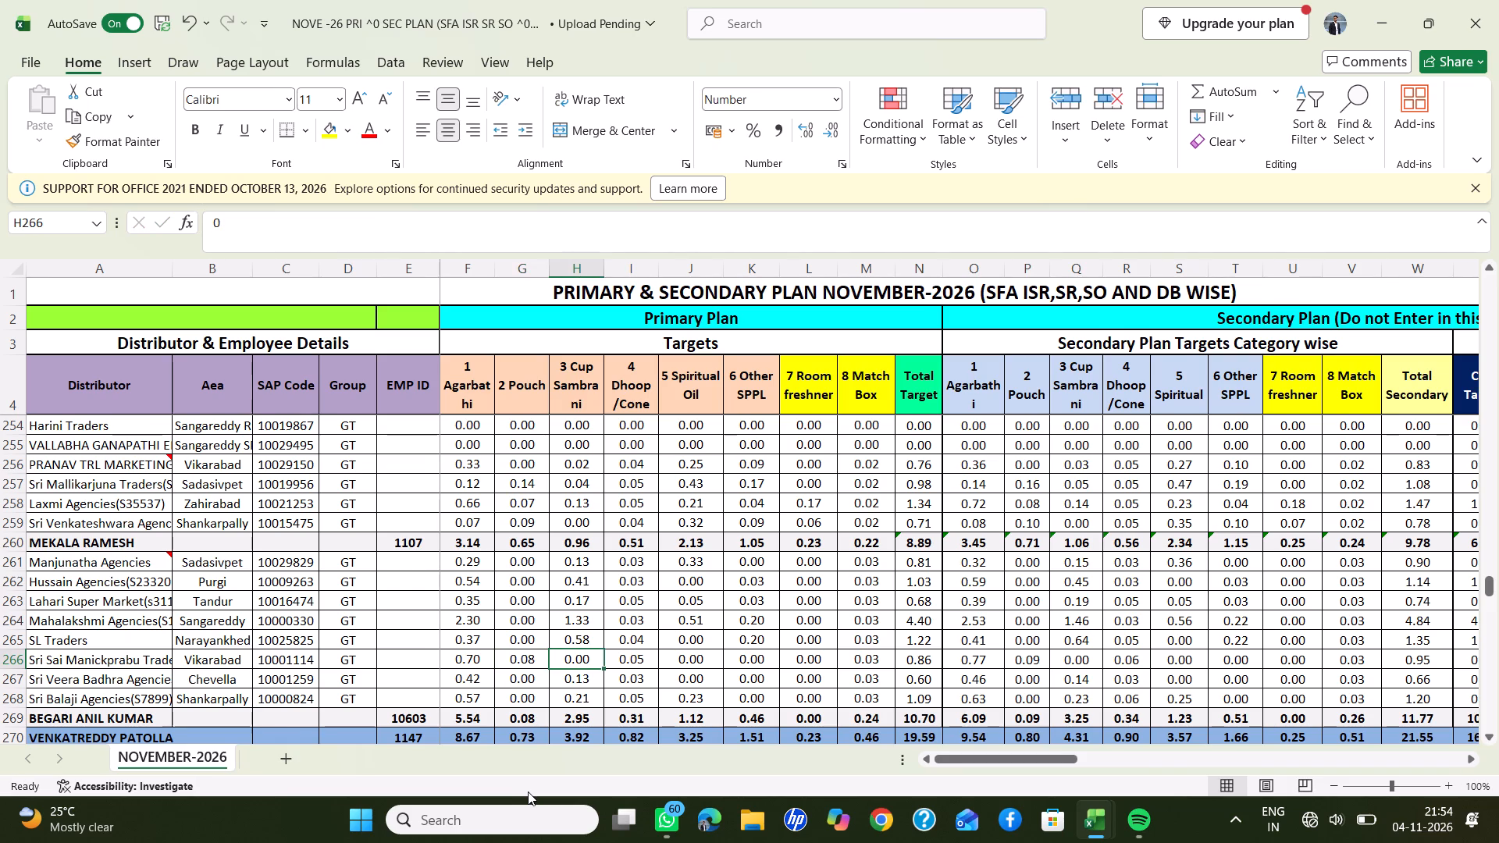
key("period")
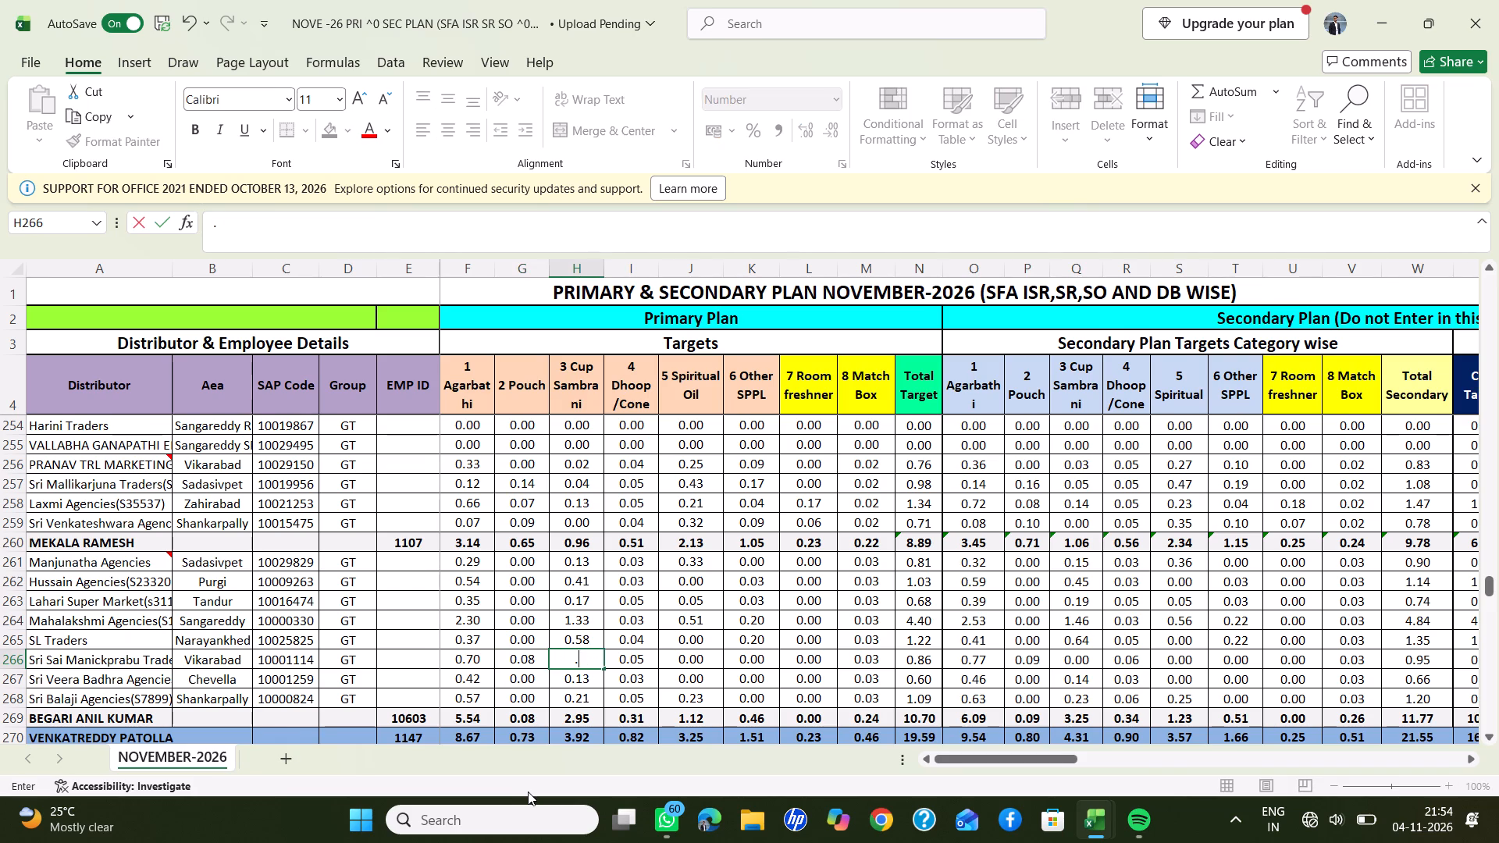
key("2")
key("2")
Complete row 266's 3 Cup Sambrani primary target as 0.22, check the row's total target and save the workbook.
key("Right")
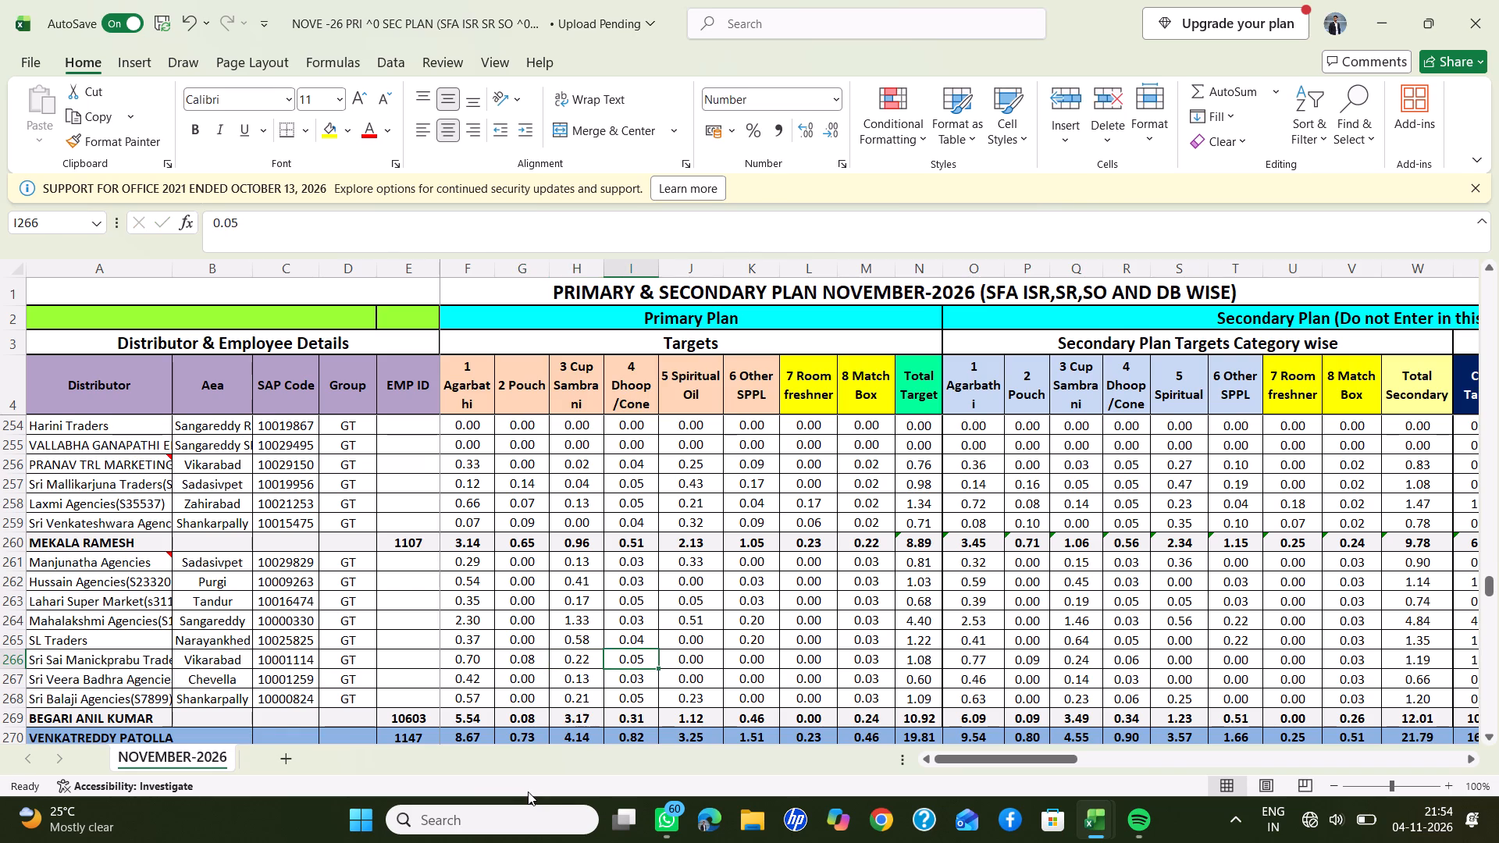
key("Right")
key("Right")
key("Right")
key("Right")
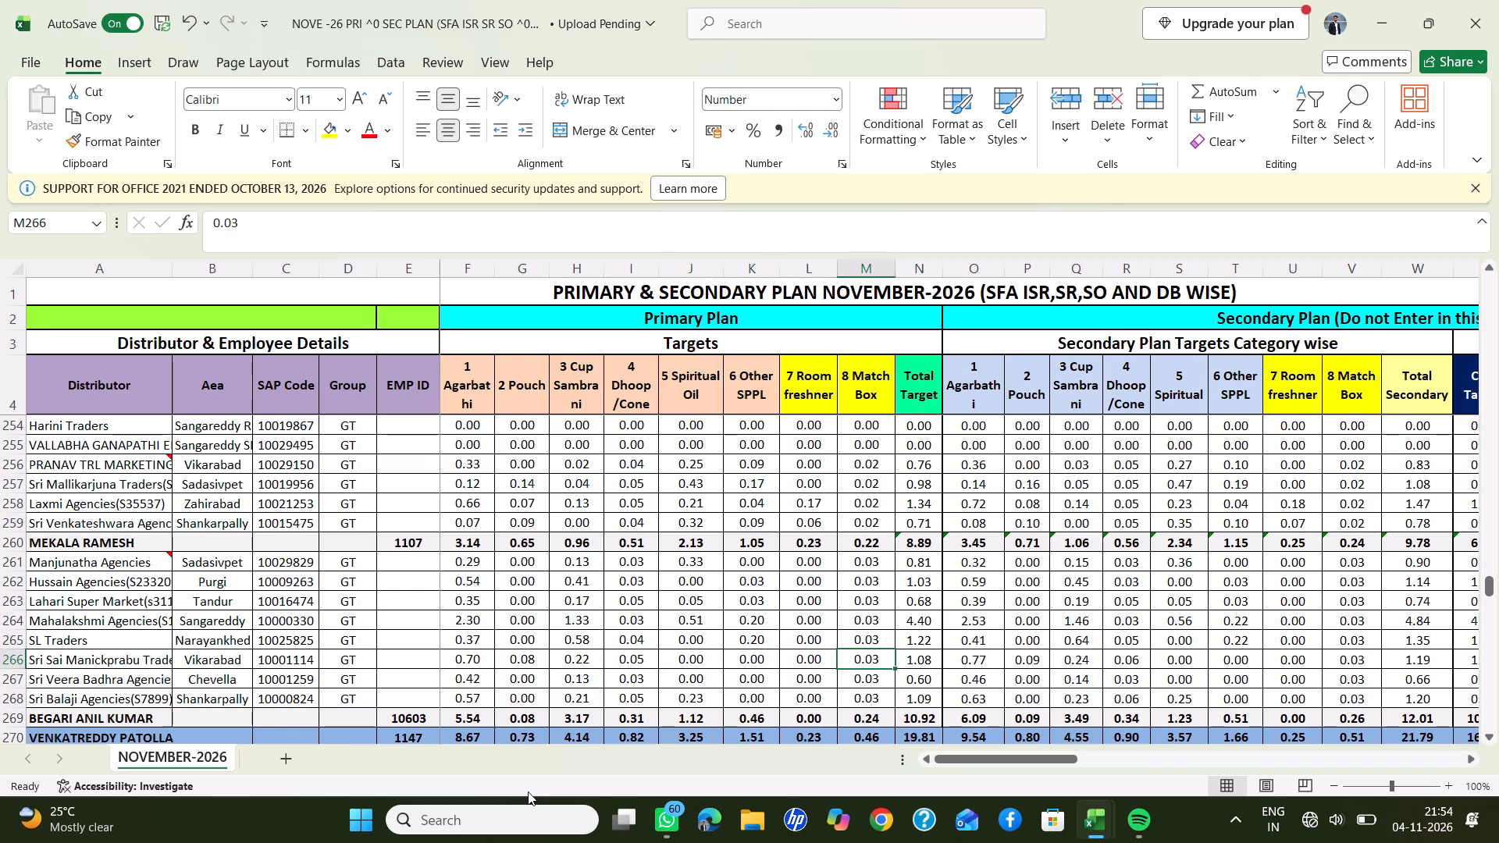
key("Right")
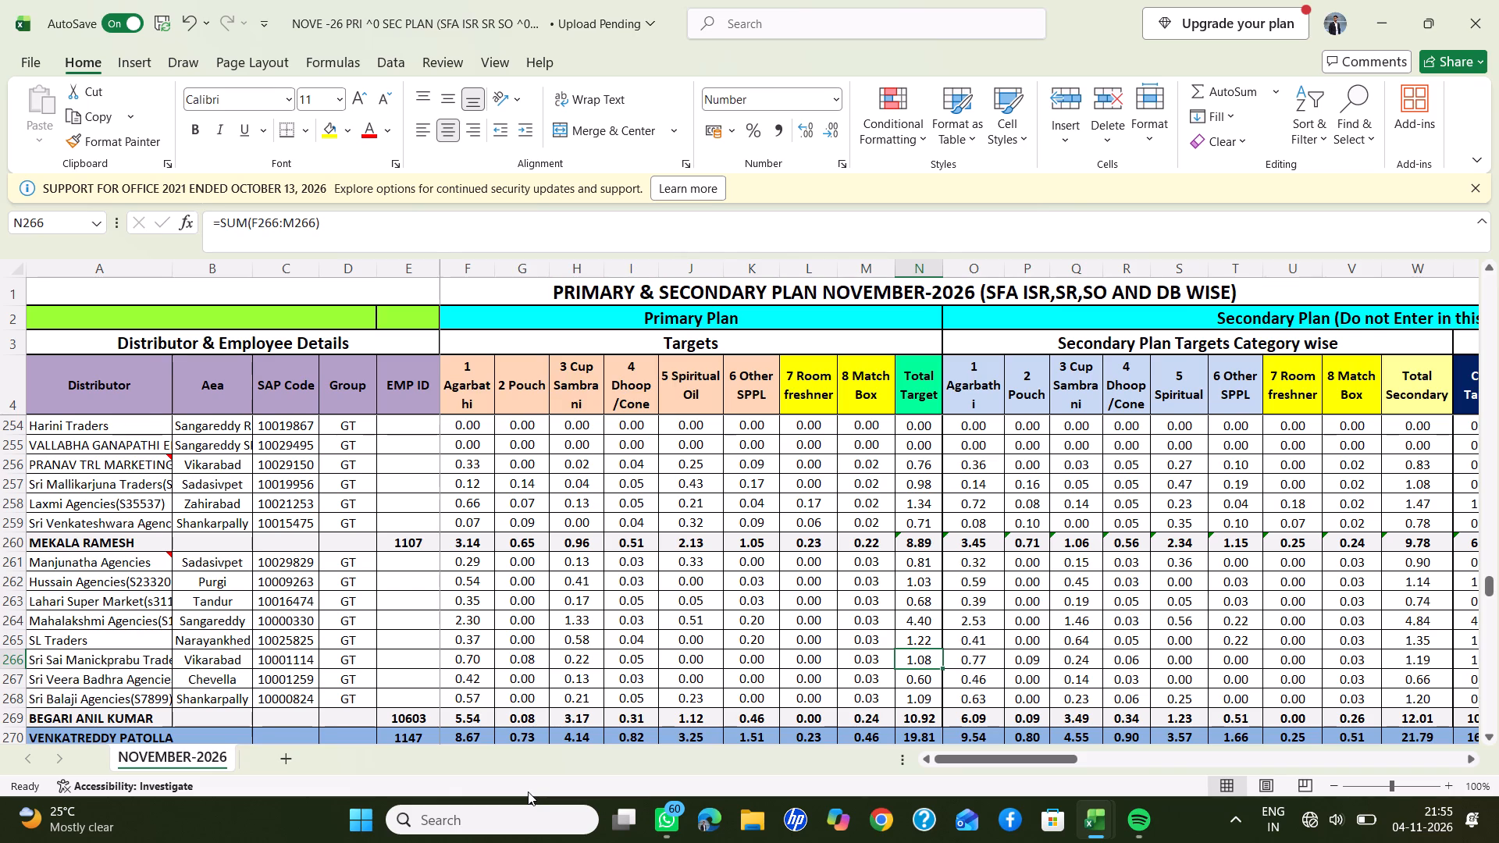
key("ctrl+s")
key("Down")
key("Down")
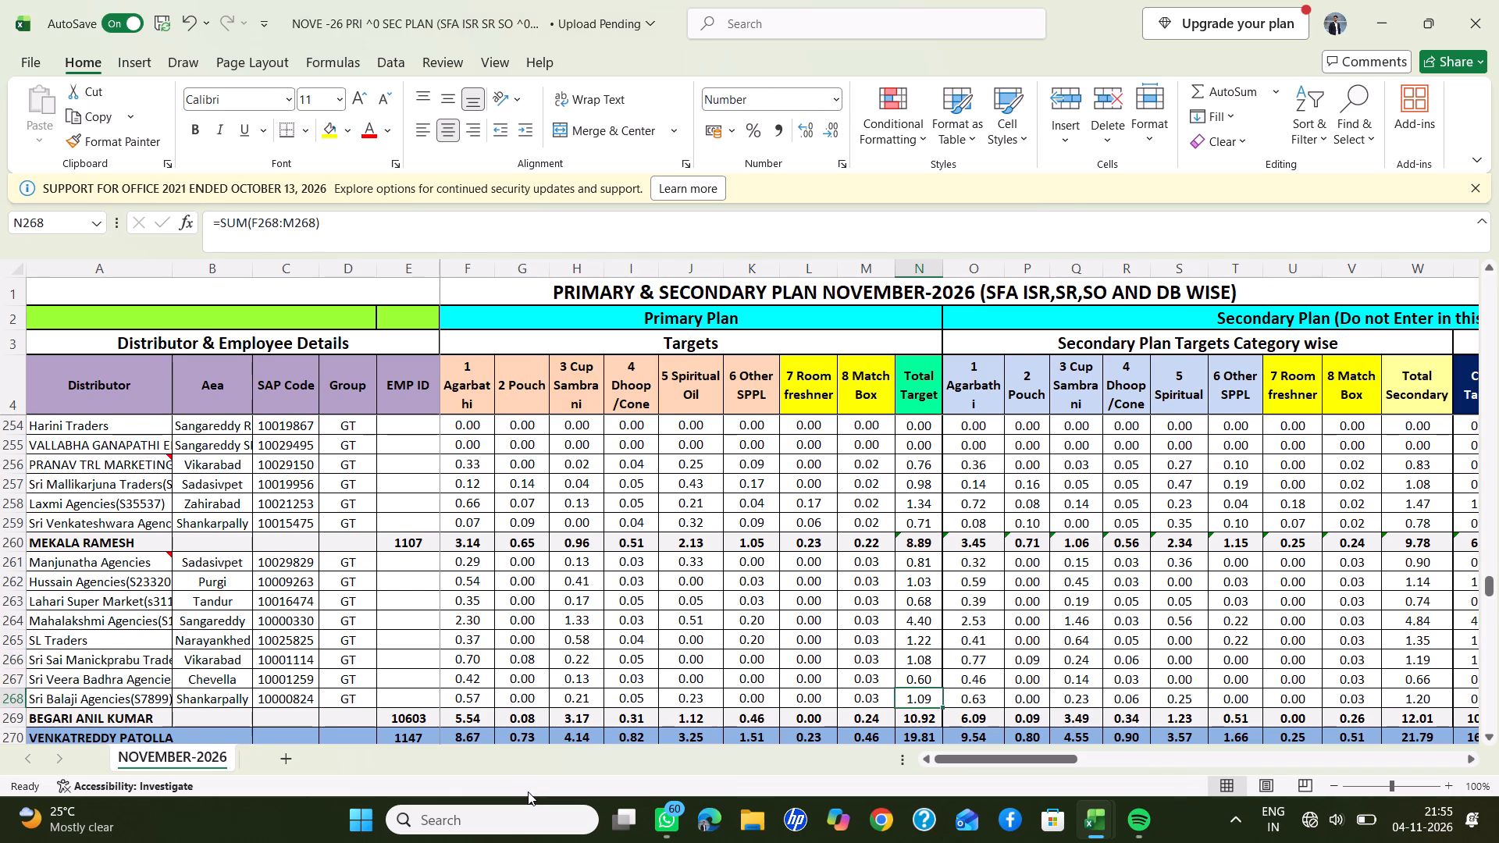